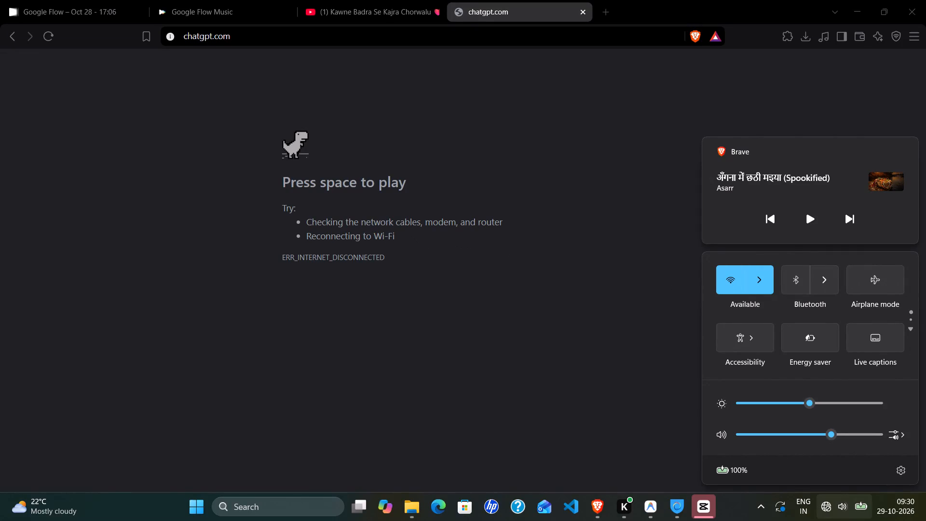
Restart the computer's Wi-Fi by switching it off and back on.
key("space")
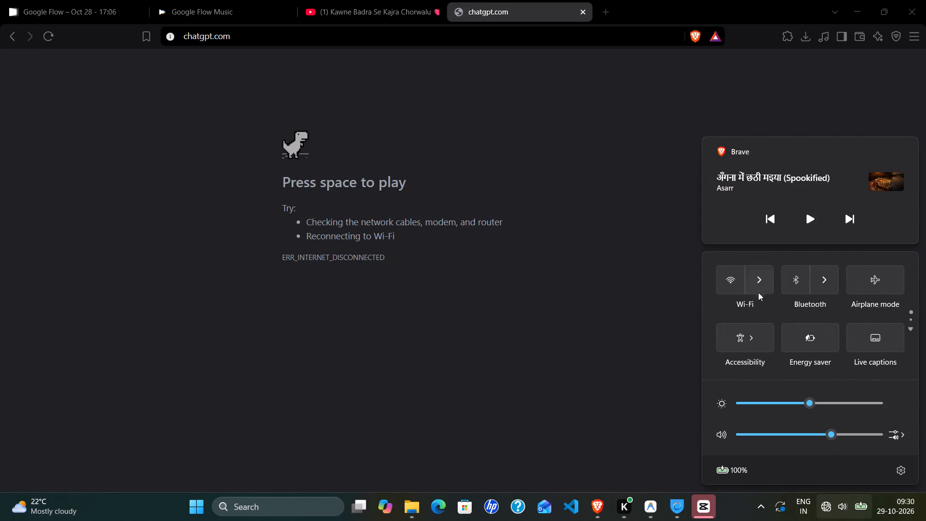
left_click(724, 277)
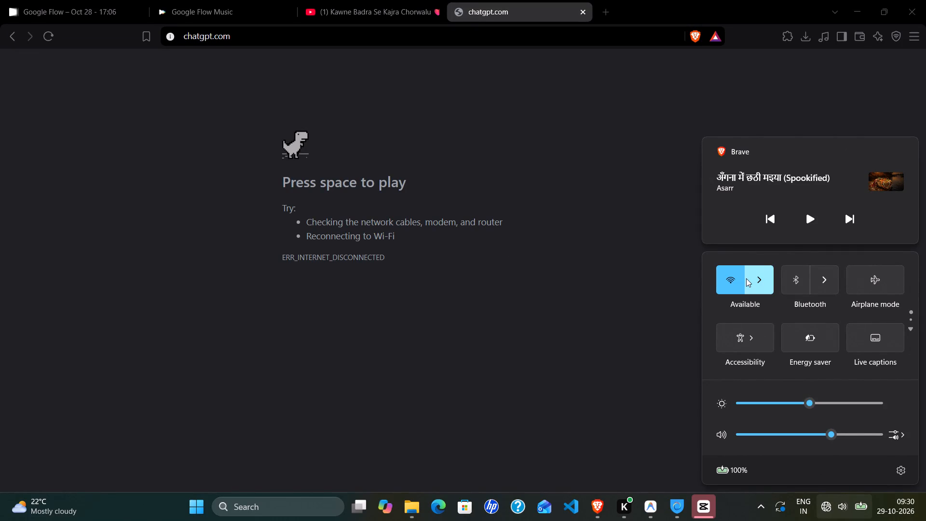
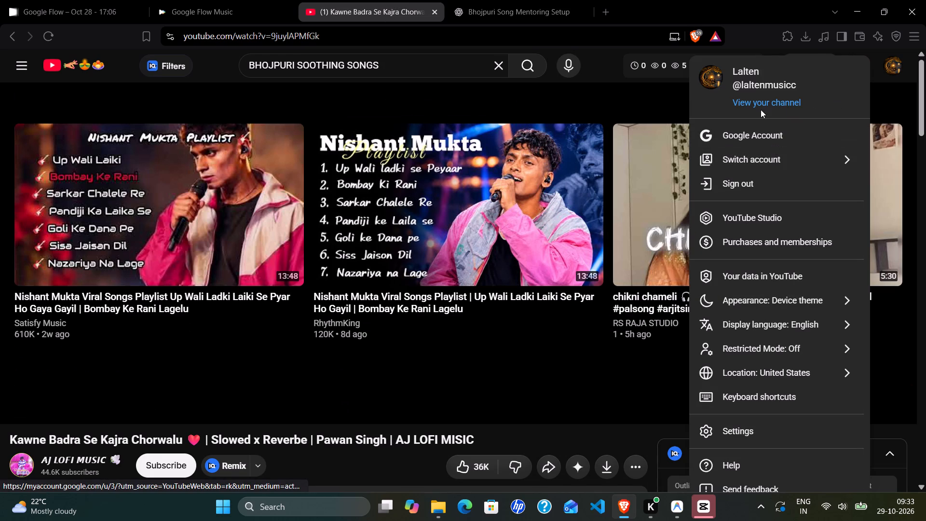
left_click(749, 224)
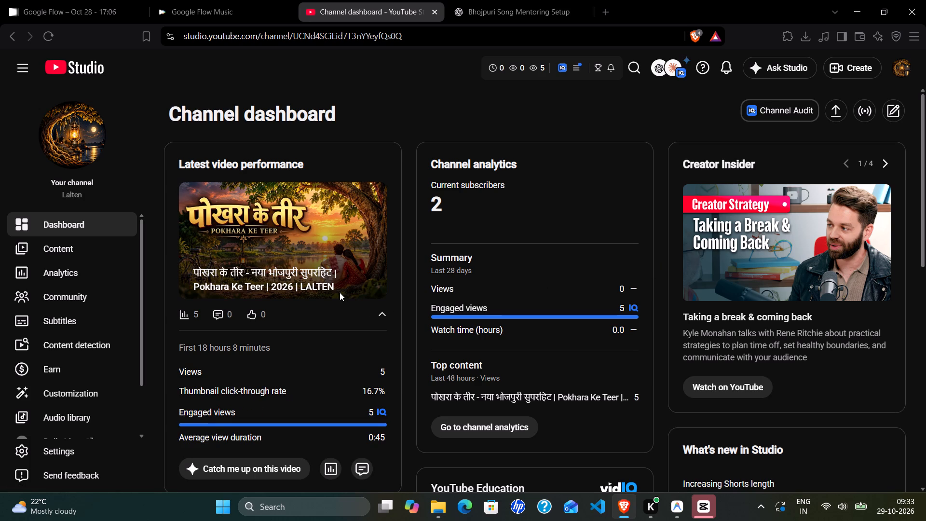
Look through the channel dashboard, including the latest video's performance, channel analytics and latest post.
scroll(340, 292, "down", 3)
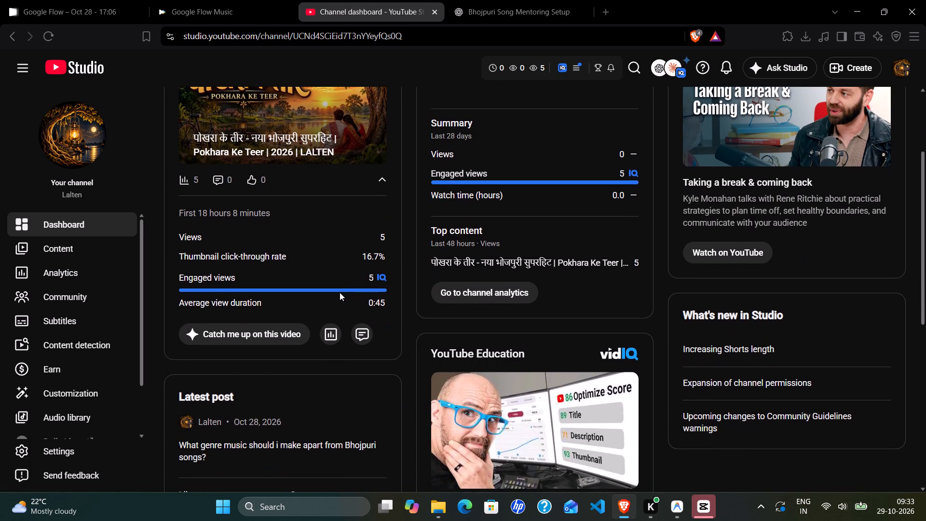
scroll(340, 292, "down", 3)
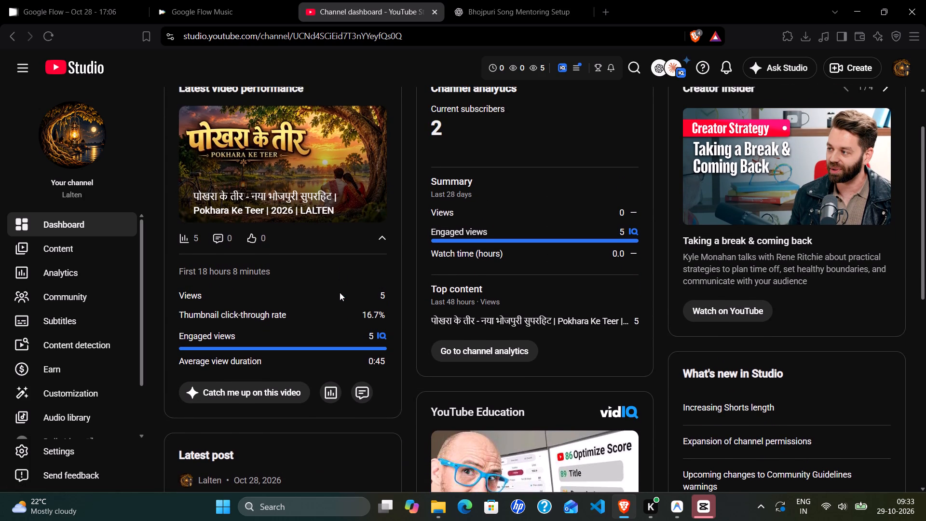
scroll(340, 292, "down", 2)
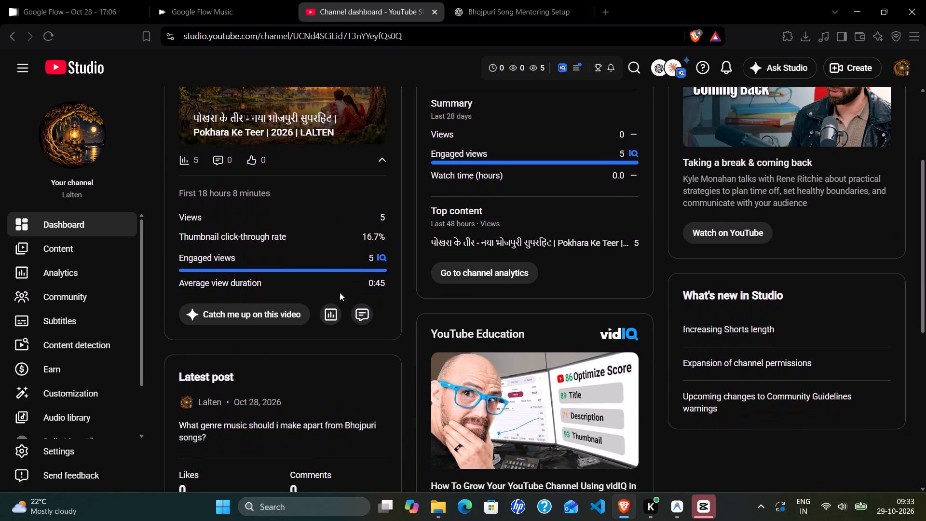
scroll(340, 292, "down", 4)
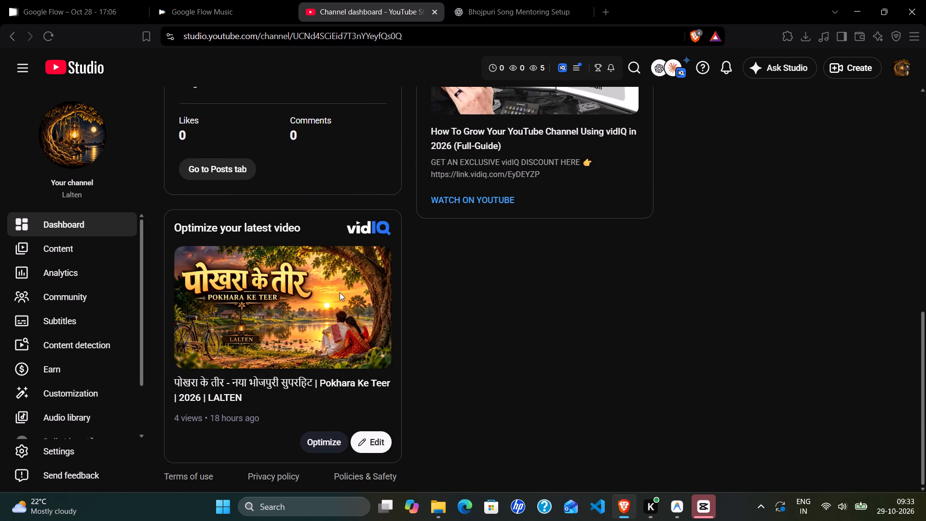
scroll(340, 292, "up", 6)
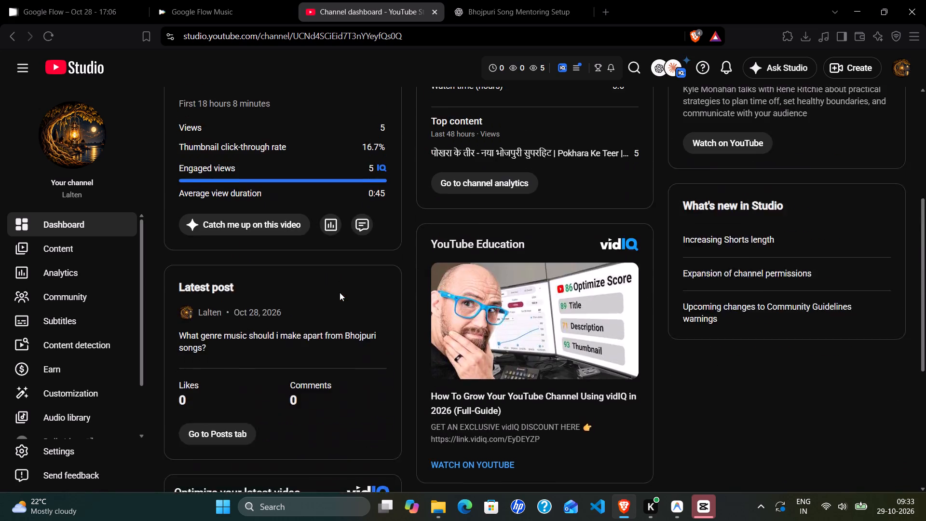
scroll(340, 292, "up", 1)
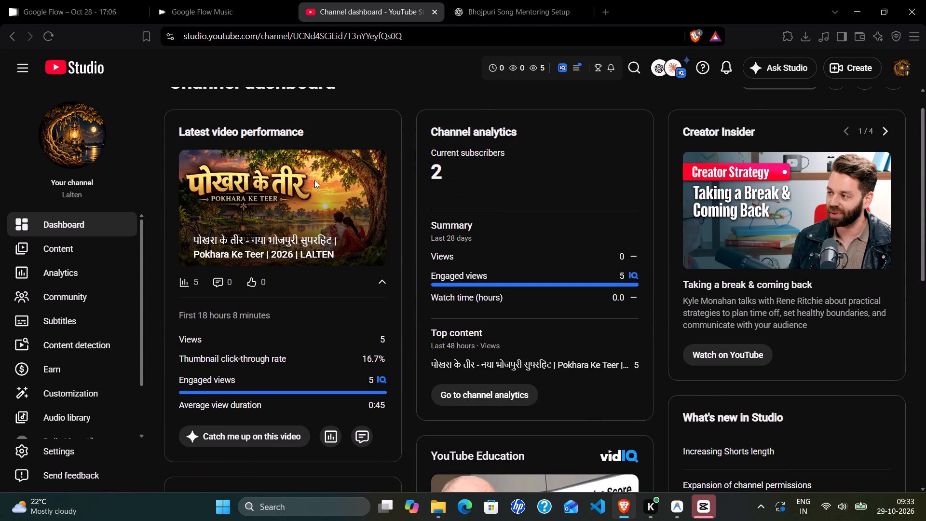
scroll(314, 180, "down", 5)
scroll(314, 180, "up", 12)
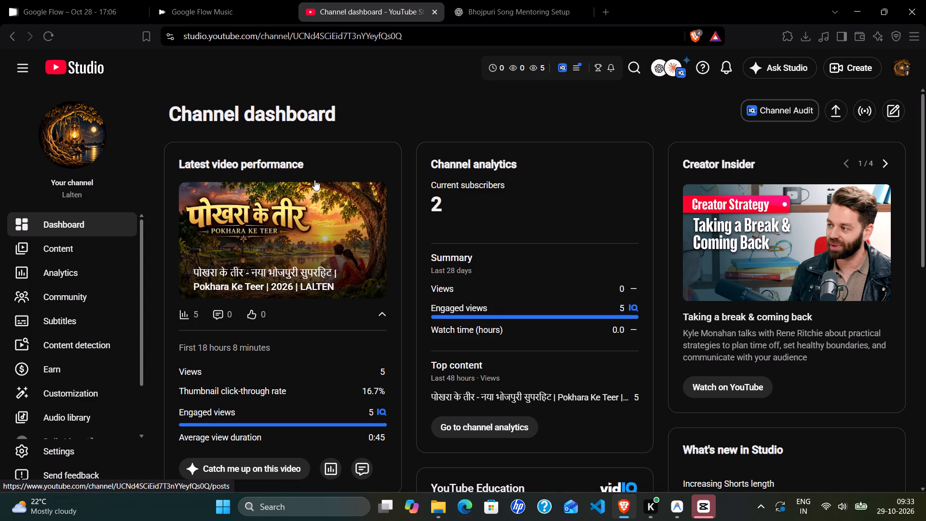
Start a video upload with the ChFOF.mp4 file from the ChFOF folder inside Music > Music > Videoes.
left_click(837, 114)
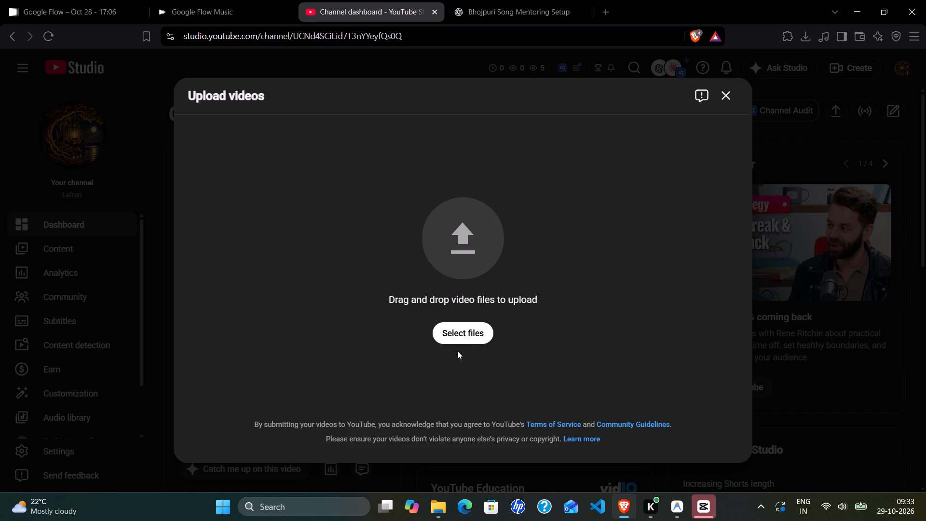
left_click(471, 328)
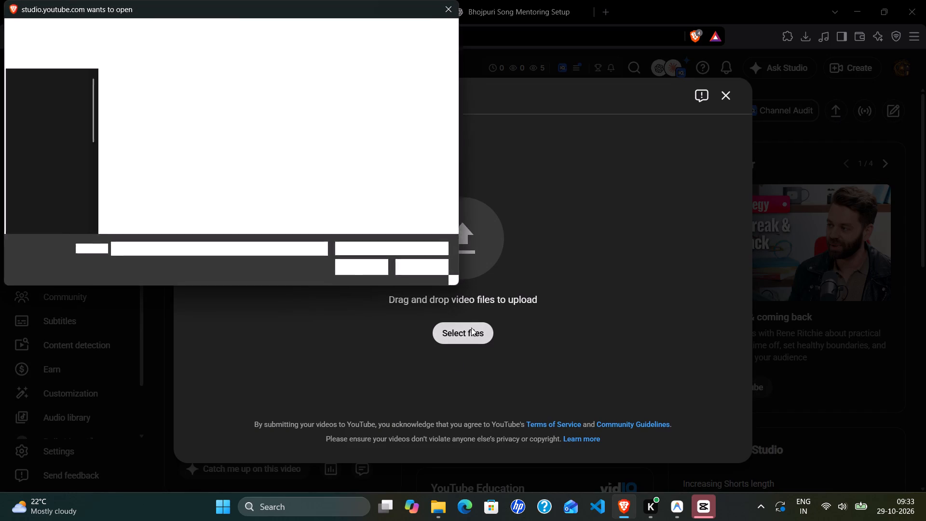
double_click(137, 103)
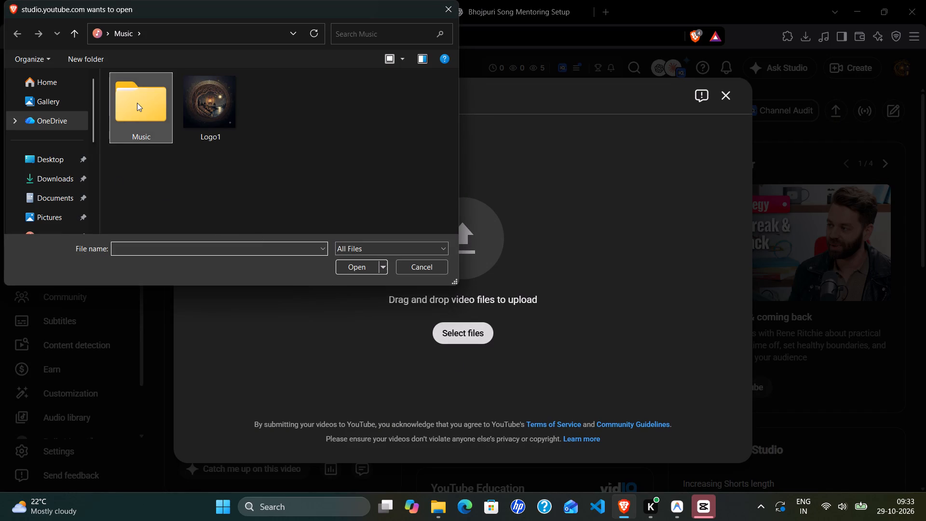
double_click(146, 164)
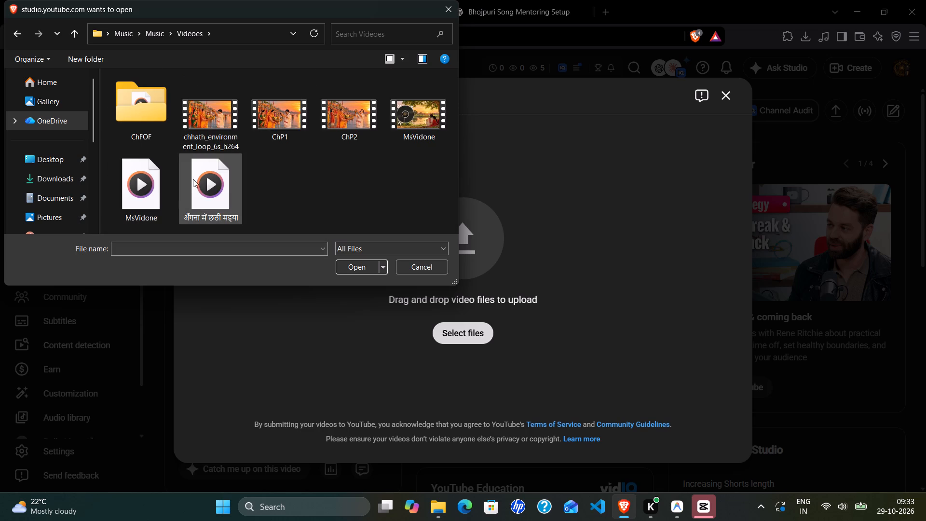
double_click(158, 126)
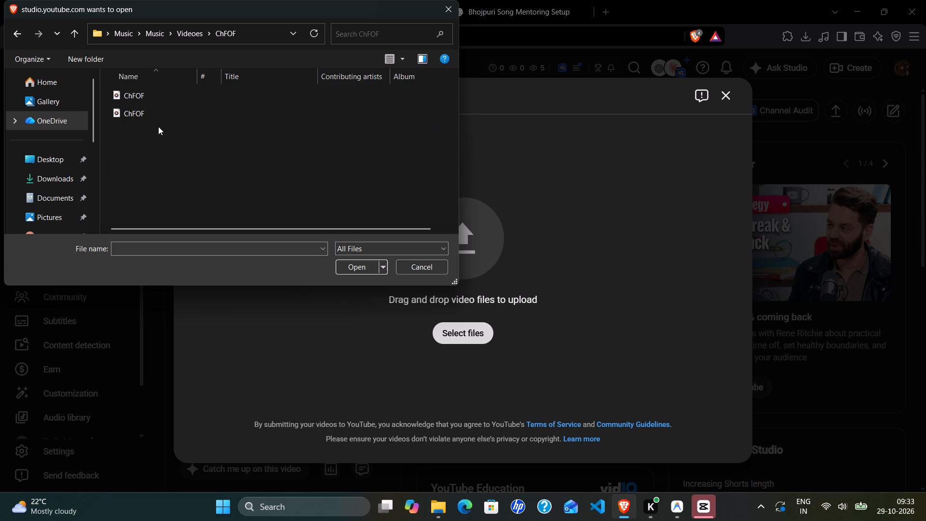
left_click(148, 96)
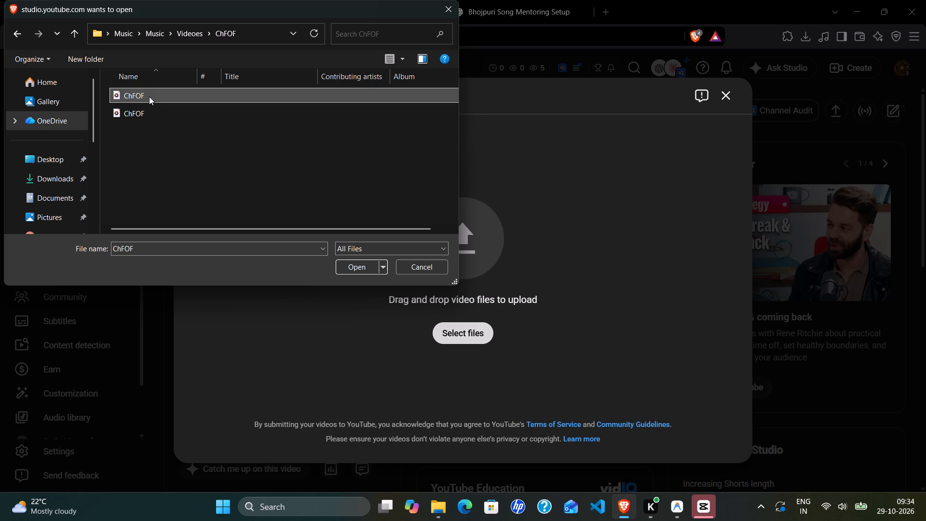
left_click(149, 96)
double_click(149, 96)
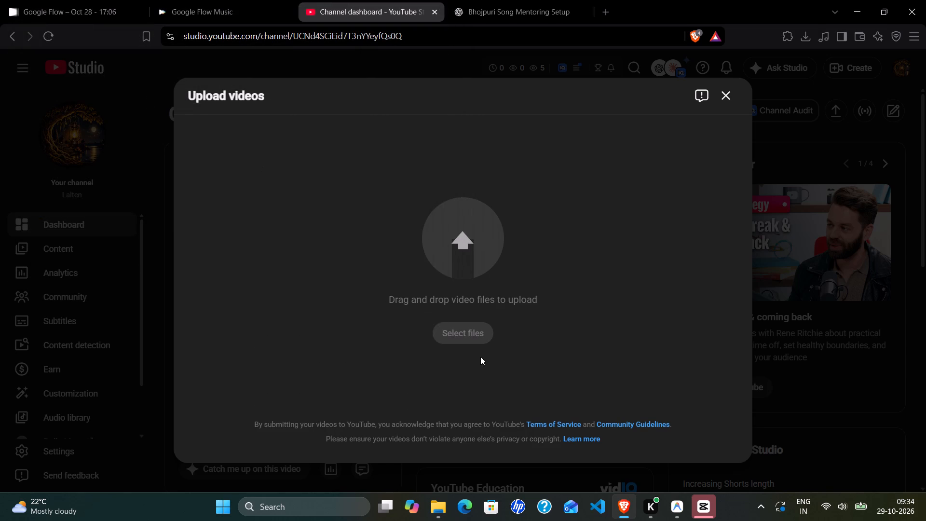
Switch to CapCut, dismiss the finished export dialog and close the 1029 project window.
left_click(702, 511)
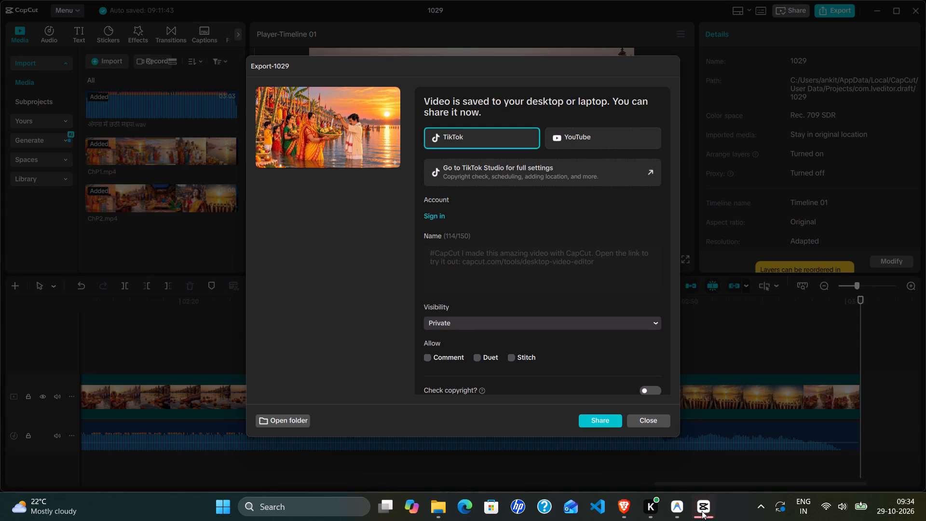
left_click(652, 417)
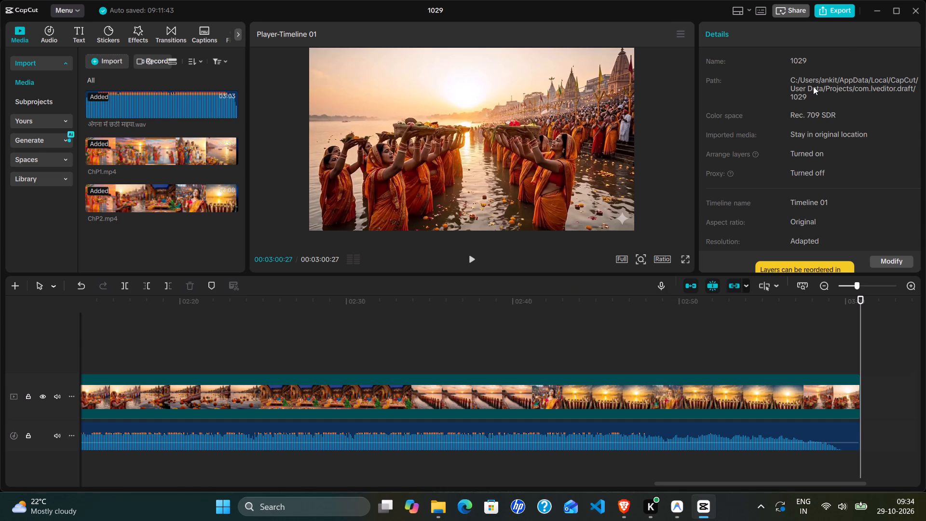
left_click(912, 10)
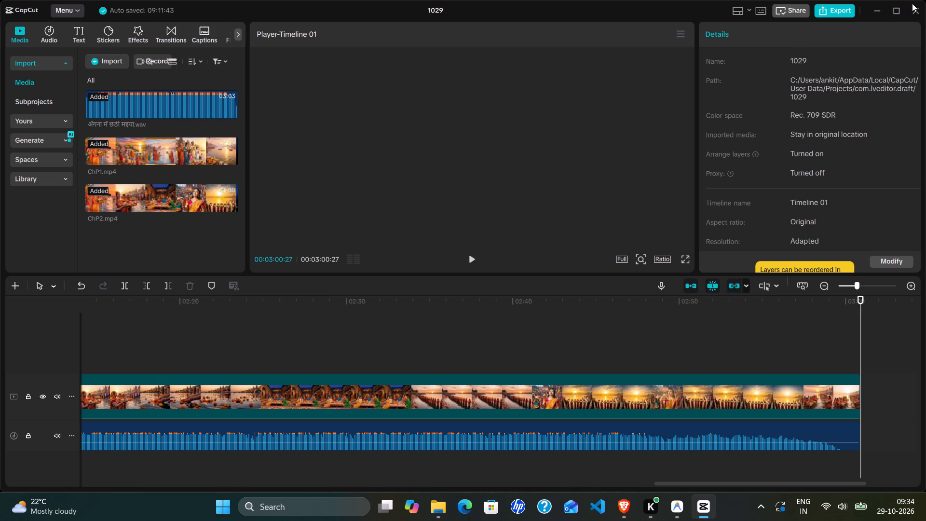
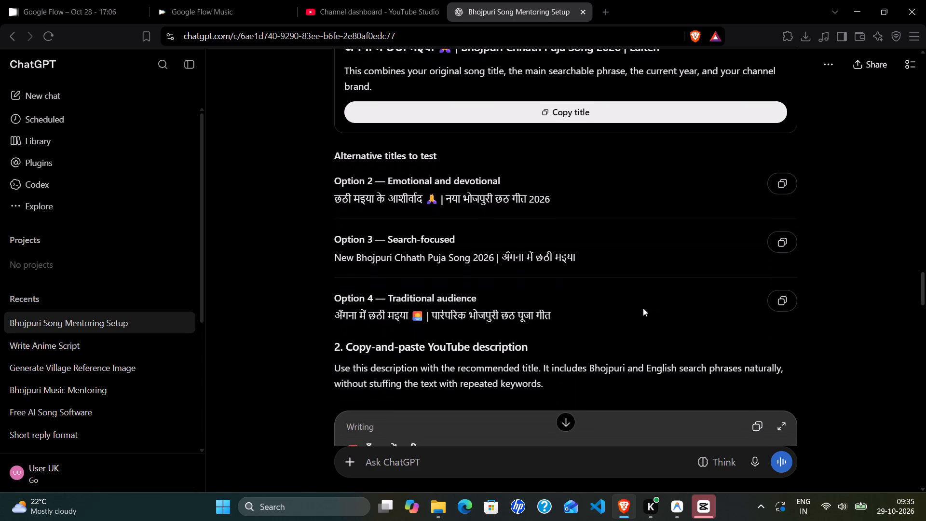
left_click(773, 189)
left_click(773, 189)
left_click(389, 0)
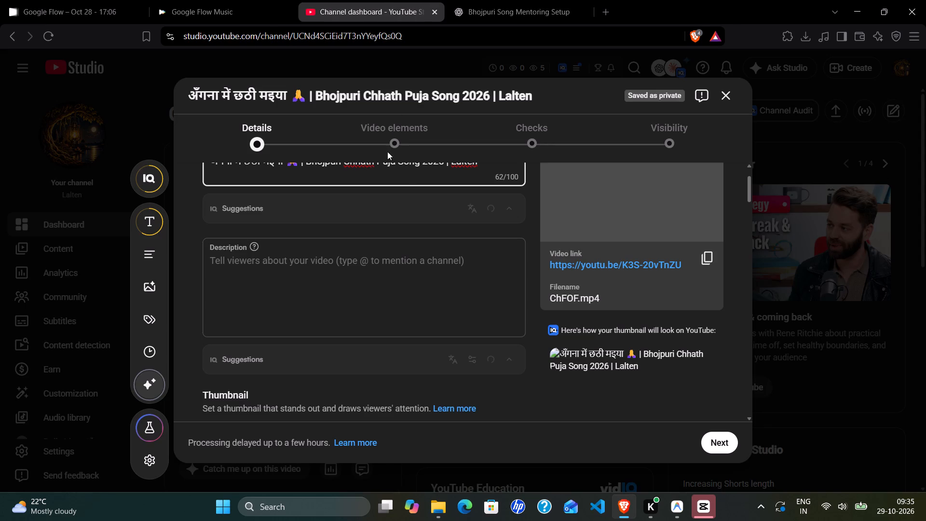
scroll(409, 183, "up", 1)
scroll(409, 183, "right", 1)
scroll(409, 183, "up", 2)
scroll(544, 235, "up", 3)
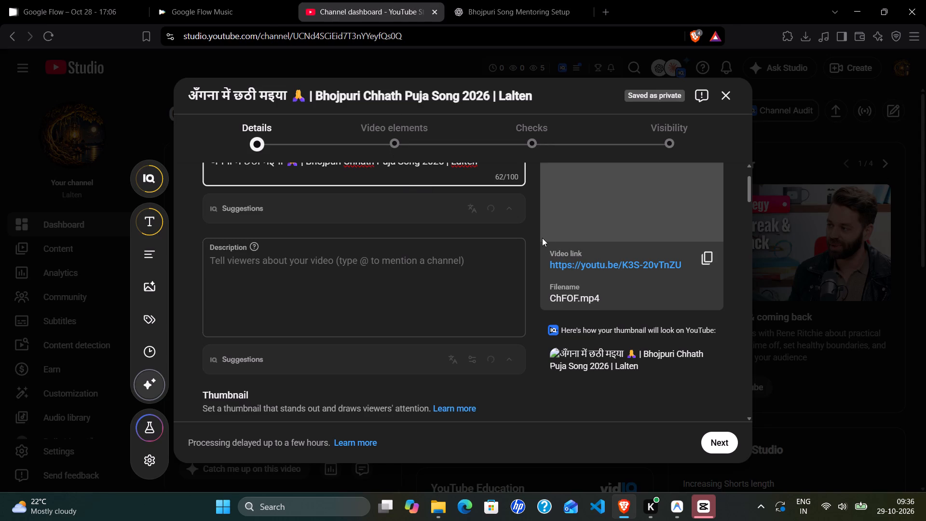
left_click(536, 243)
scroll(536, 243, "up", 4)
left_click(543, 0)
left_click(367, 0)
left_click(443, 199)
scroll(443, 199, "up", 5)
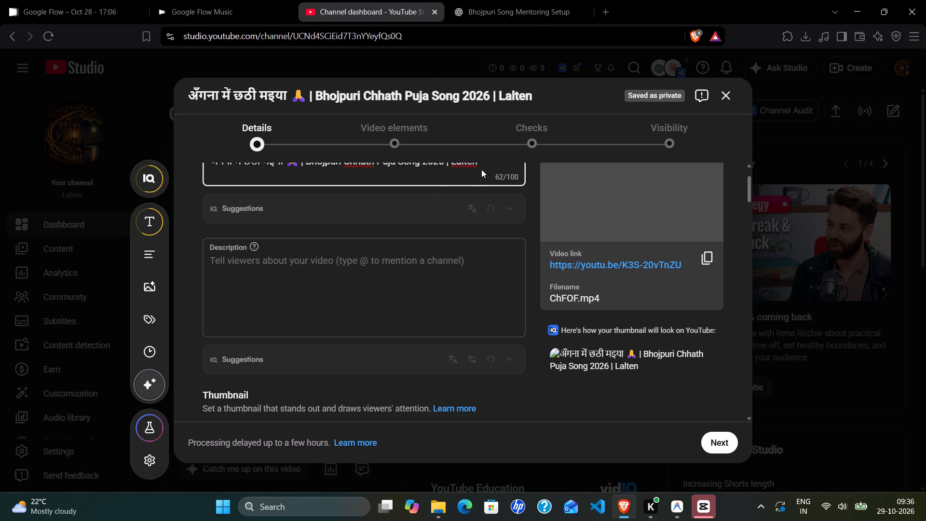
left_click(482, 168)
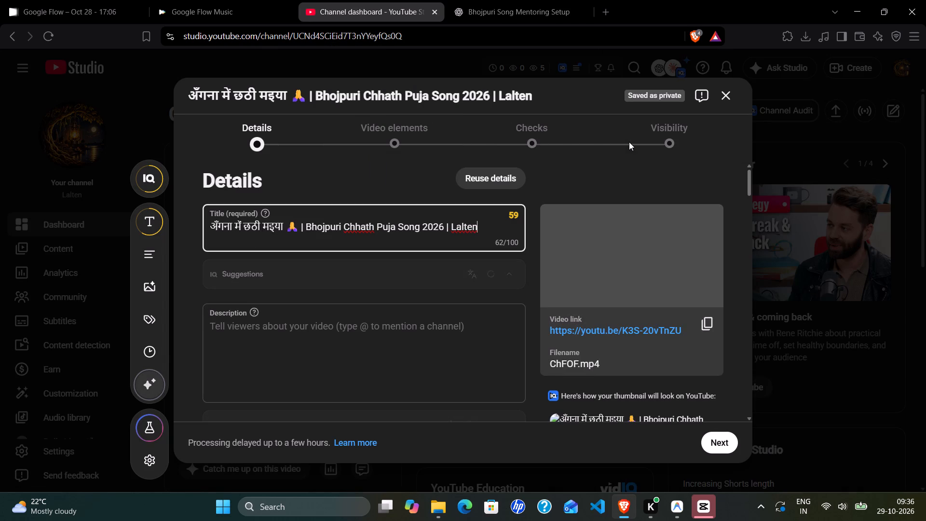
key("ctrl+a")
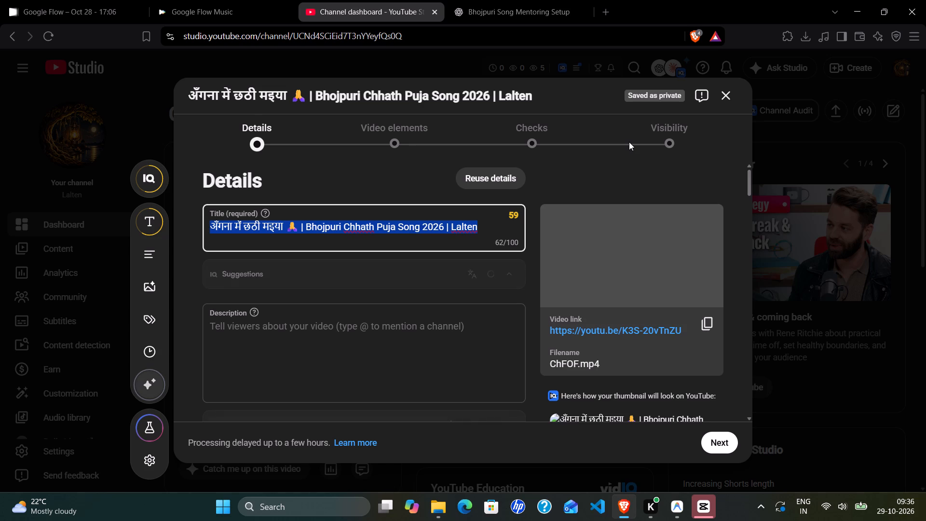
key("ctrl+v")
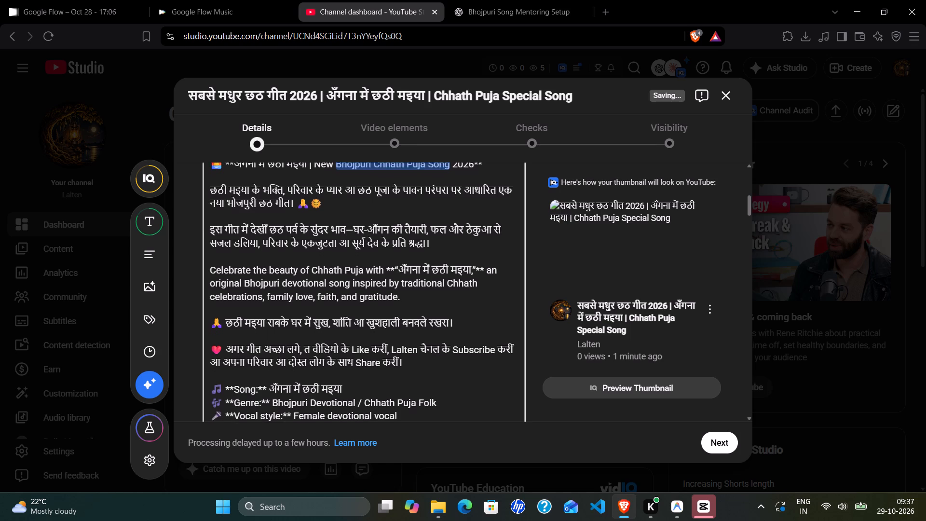
scroll(421, 202, "down", 2)
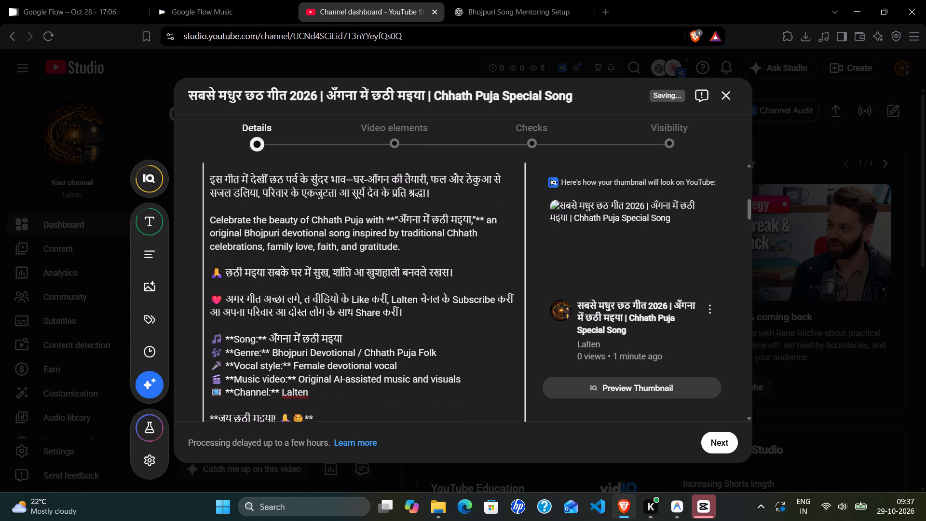
scroll(421, 202, "down", 4)
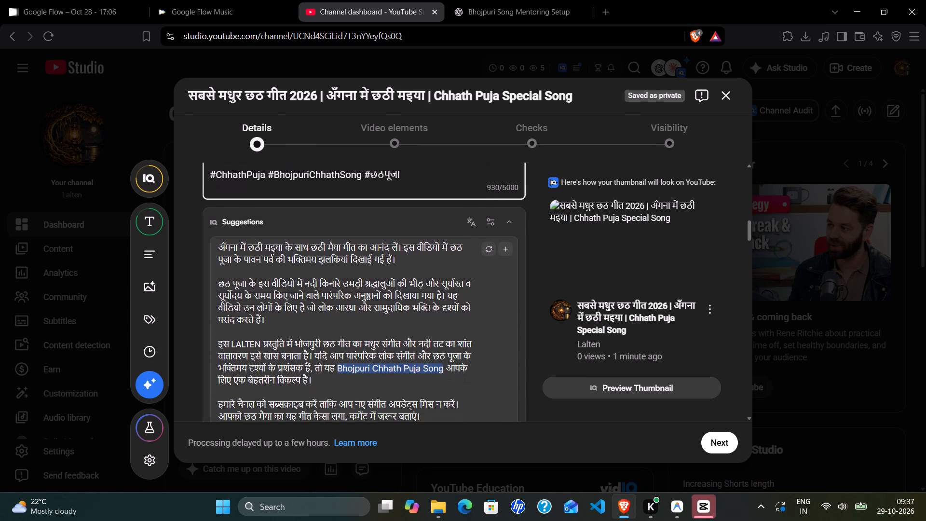
scroll(421, 202, "down", 1)
left_click(504, 257)
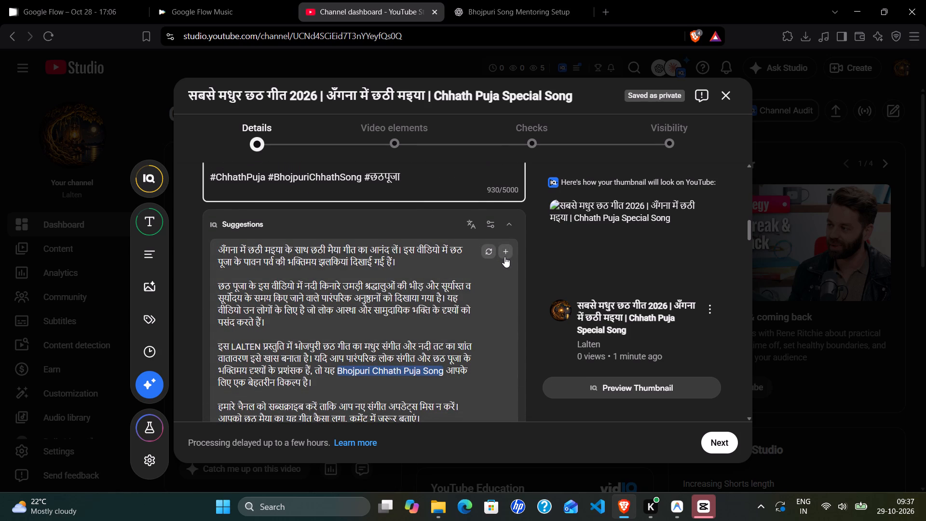
Create a new public playlist titled "Chaath Geet" and add the video to it.
scroll(504, 257, "down", 3)
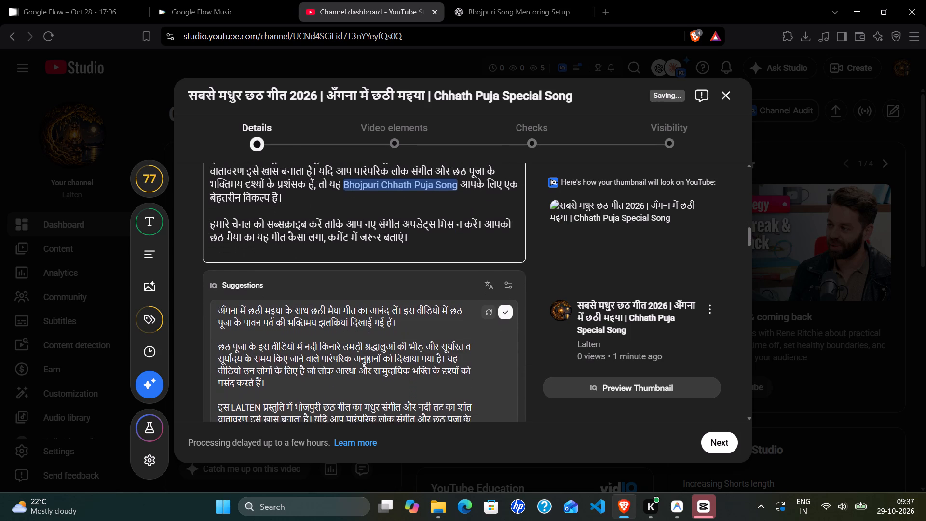
scroll(504, 257, "down", 4)
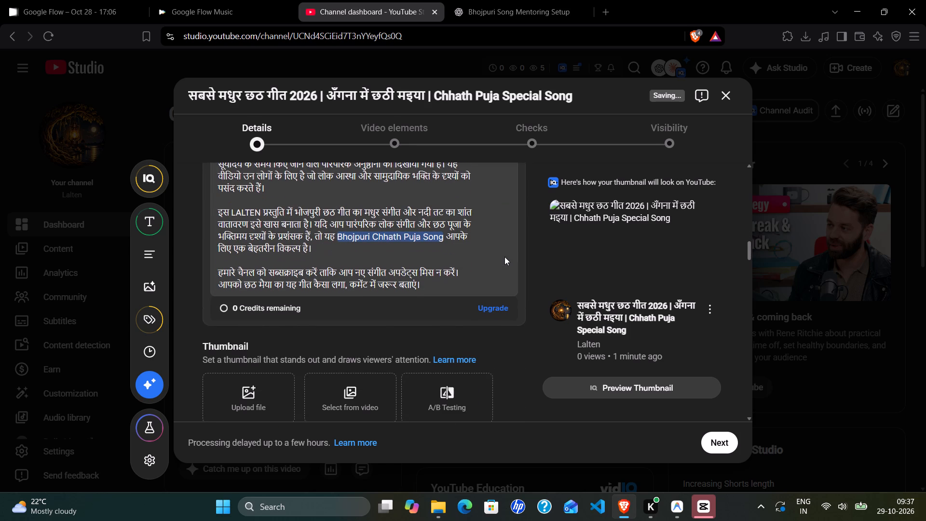
scroll(504, 257, "down", 3)
scroll(504, 257, "up", 1)
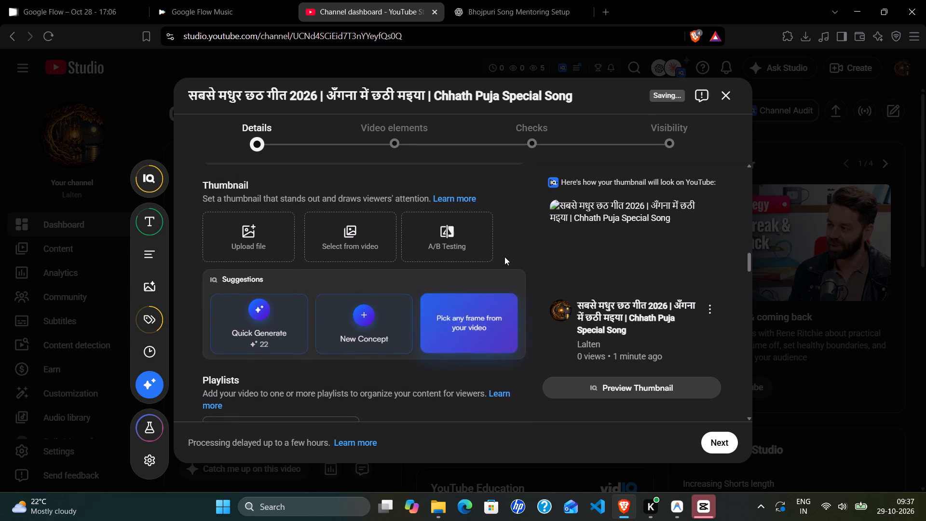
scroll(504, 257, "up", 1)
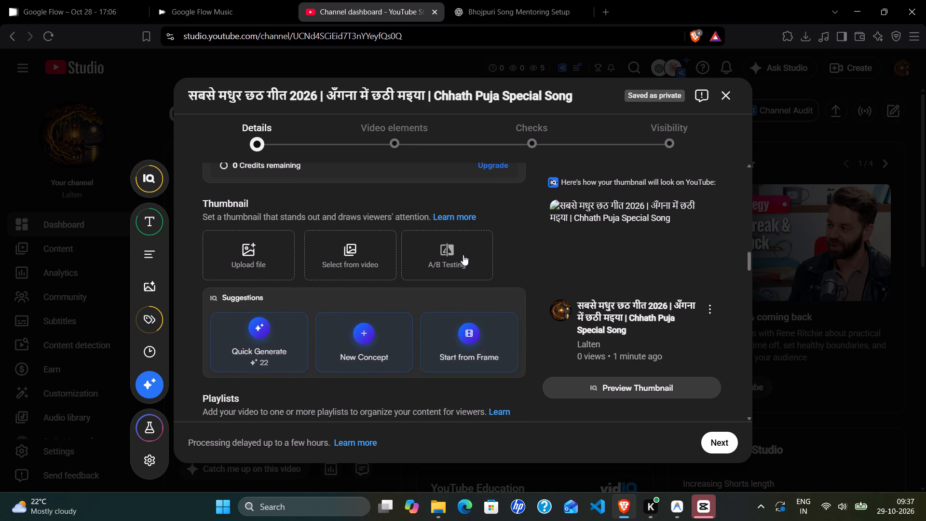
scroll(523, 292, "down", 3)
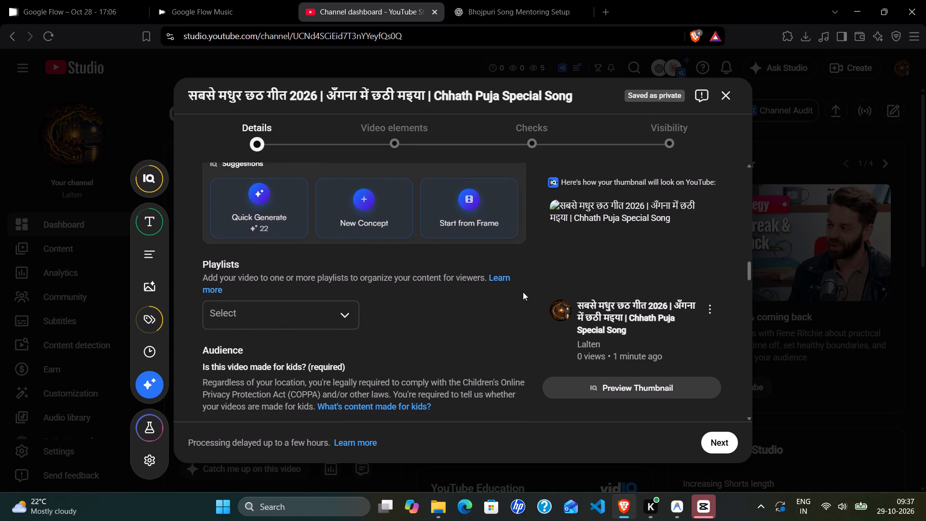
scroll(523, 292, "down", 1)
left_click(319, 264)
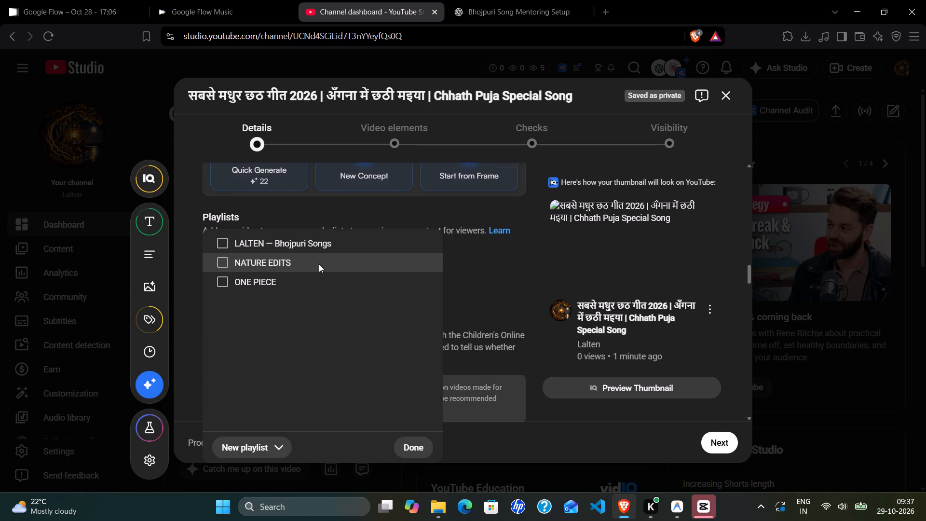
left_click(256, 453)
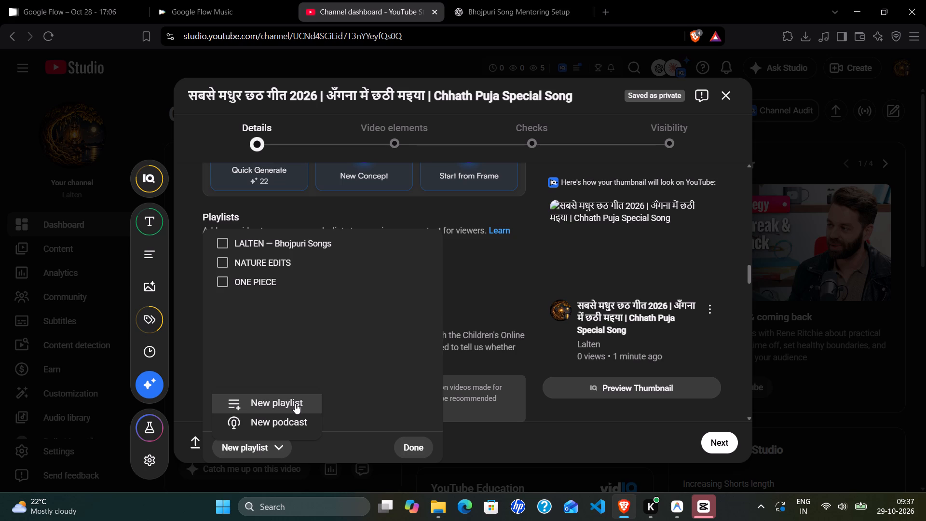
left_click(295, 403)
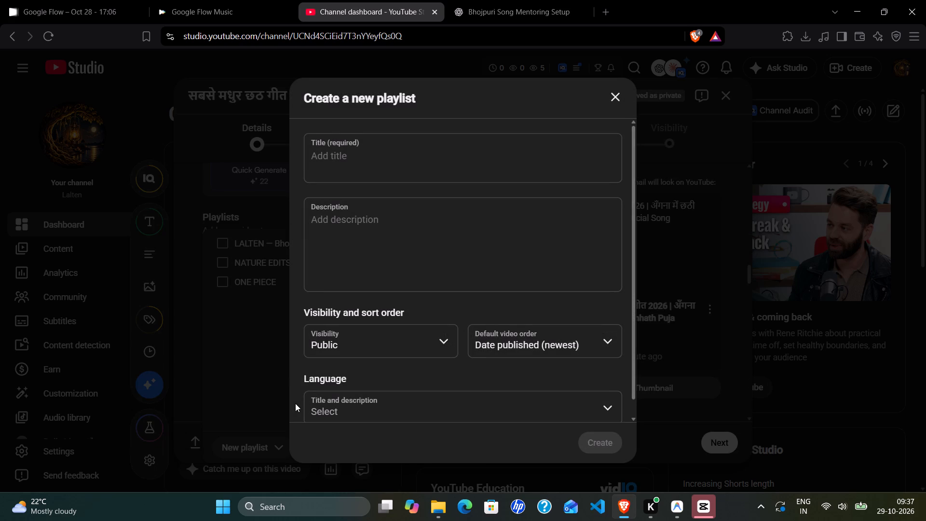
left_click(398, 152)
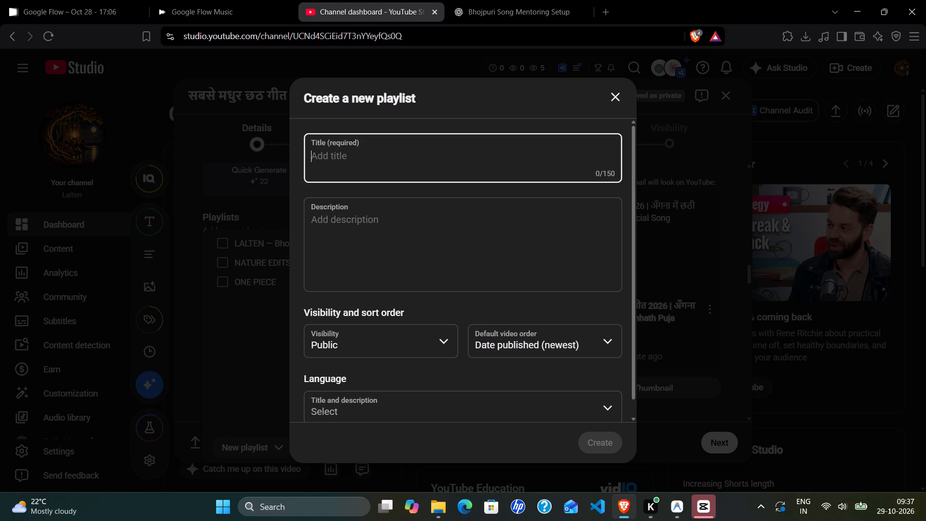
type("Chaath")
key("space")
type("geet")
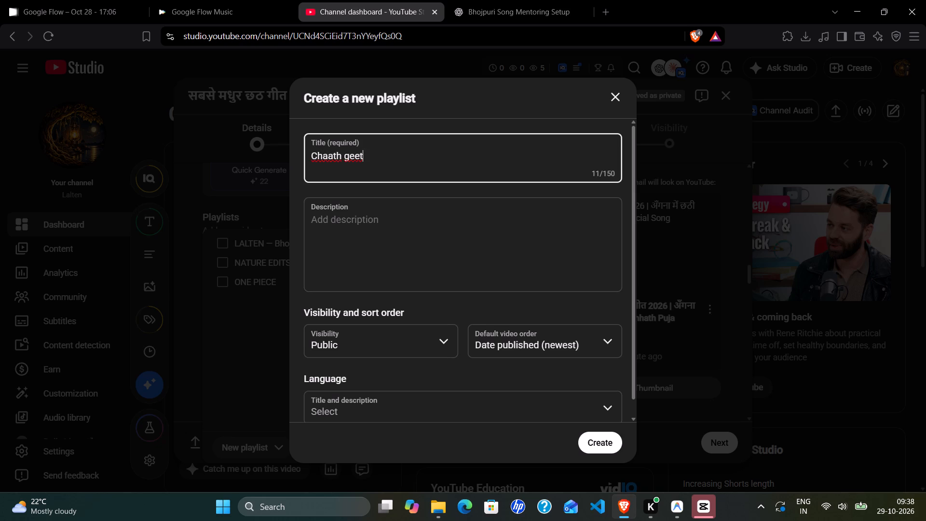
key("BackSpace")
key("BackSpace")
key("BackSpace")
key("BackSpace")
type("Geeet")
key("BackSpace")
key("BackSpace")
key("t")
key("space")
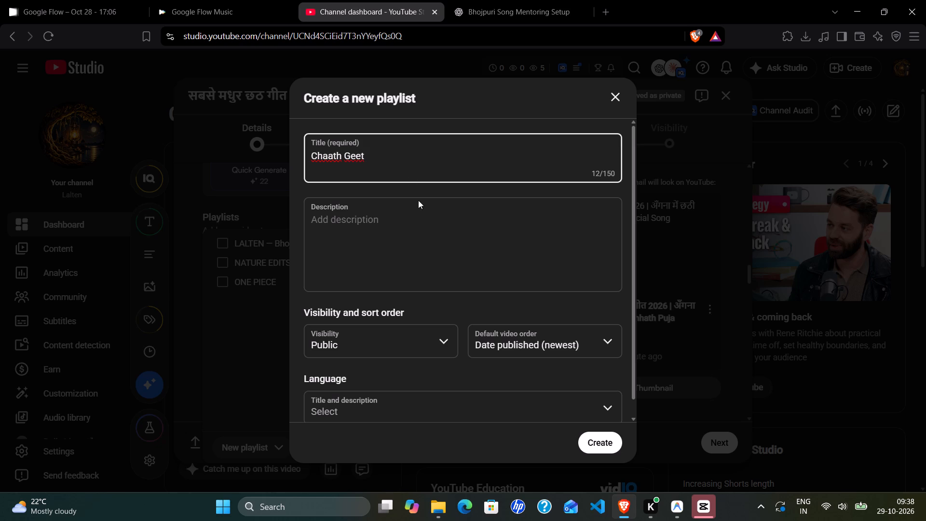
left_click(599, 446)
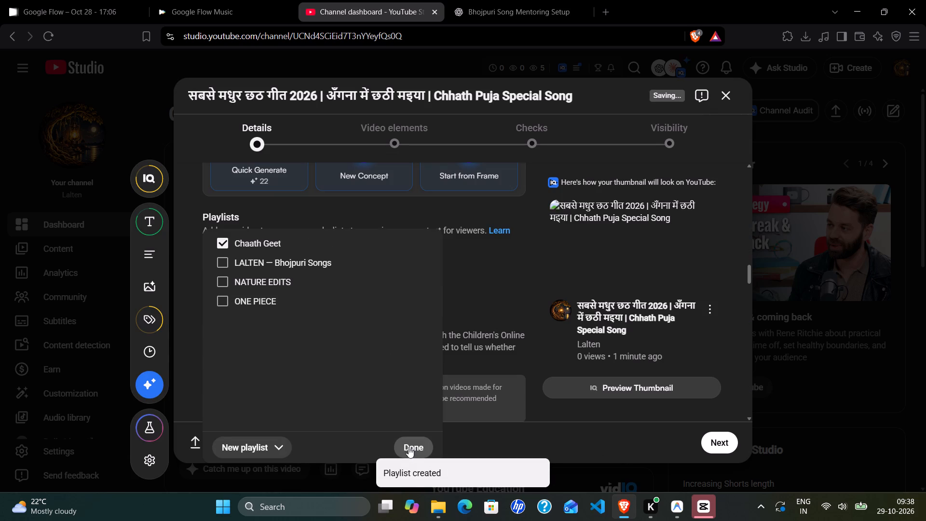
left_click(411, 451)
Declare that the video doesn't include paid promotion and is not made for kids.
scroll(457, 355, "down", 2)
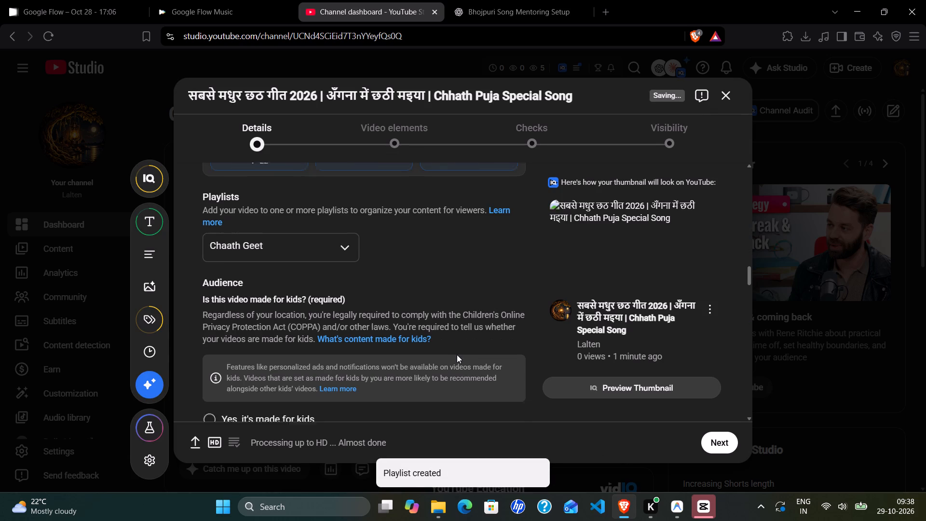
scroll(457, 355, "down", 3)
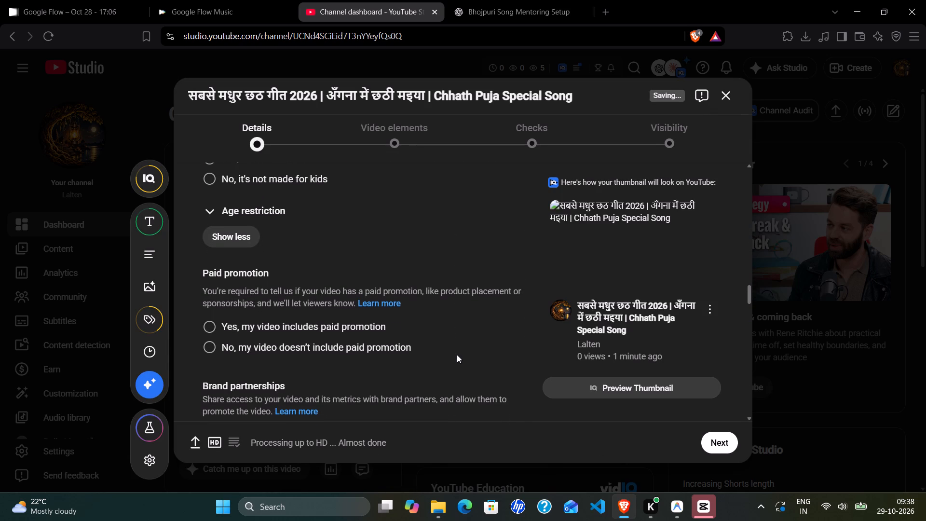
left_click(382, 353)
scroll(382, 353, "down", 2)
scroll(309, 249, "up", 1)
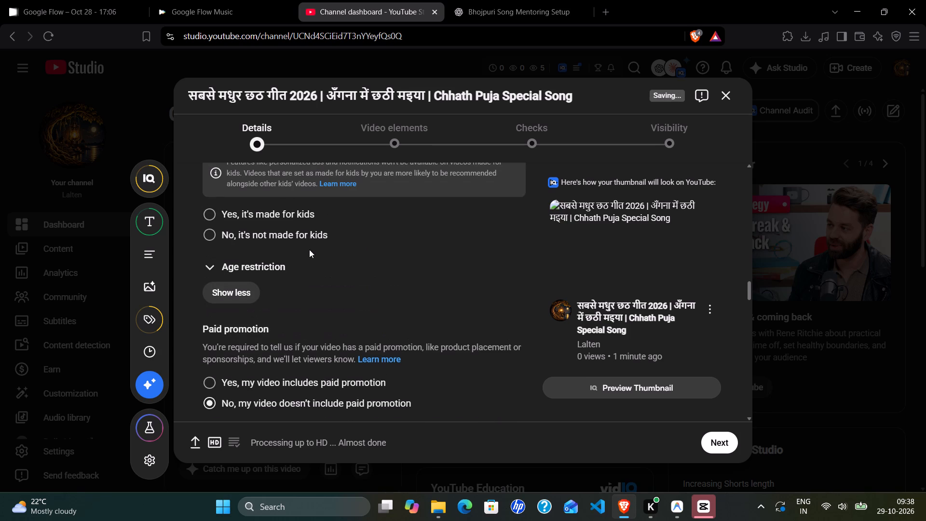
scroll(309, 249, "up", 1)
left_click(284, 245)
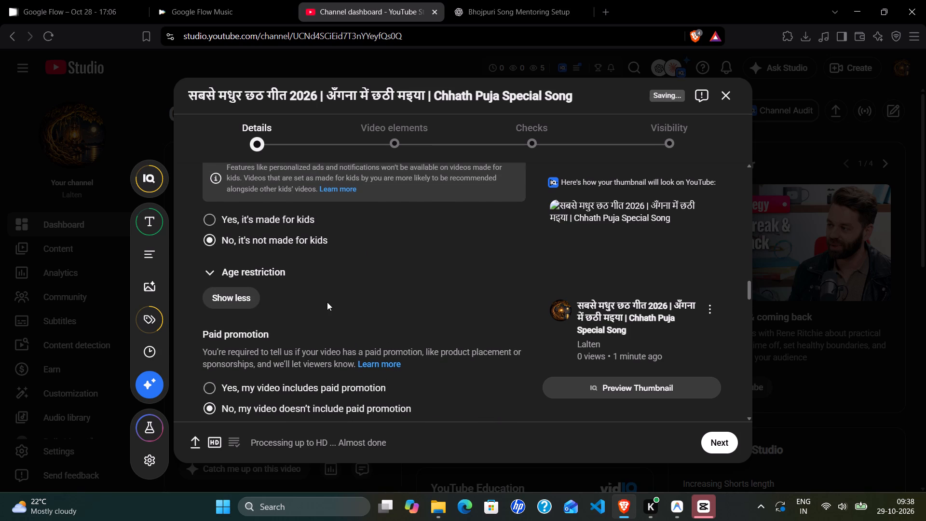
Answer Yes to the AI use question for the video's content.
scroll(327, 302, "down", 3)
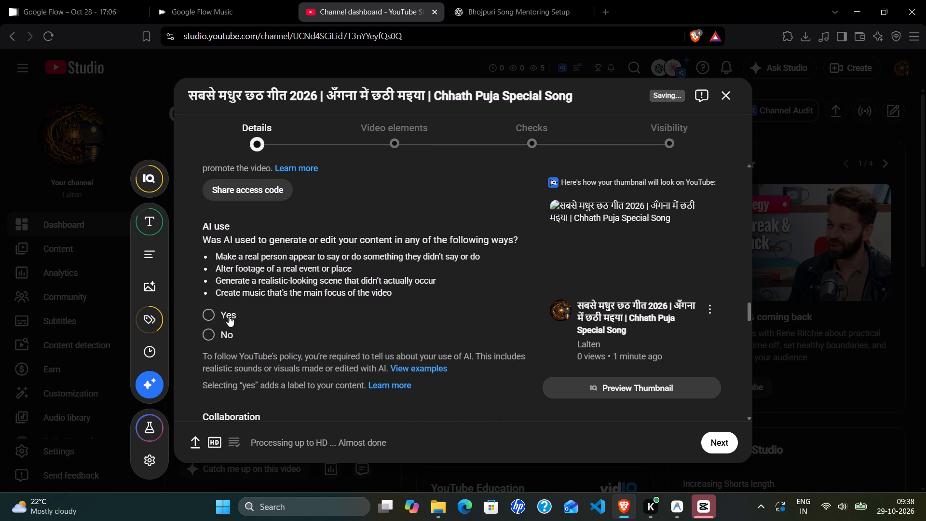
left_click(229, 316)
Add the vidIQ suggested tags "pawan singh", "chhath puja ka gana" and "chhath puja song" to the video.
scroll(305, 346, "down", 3)
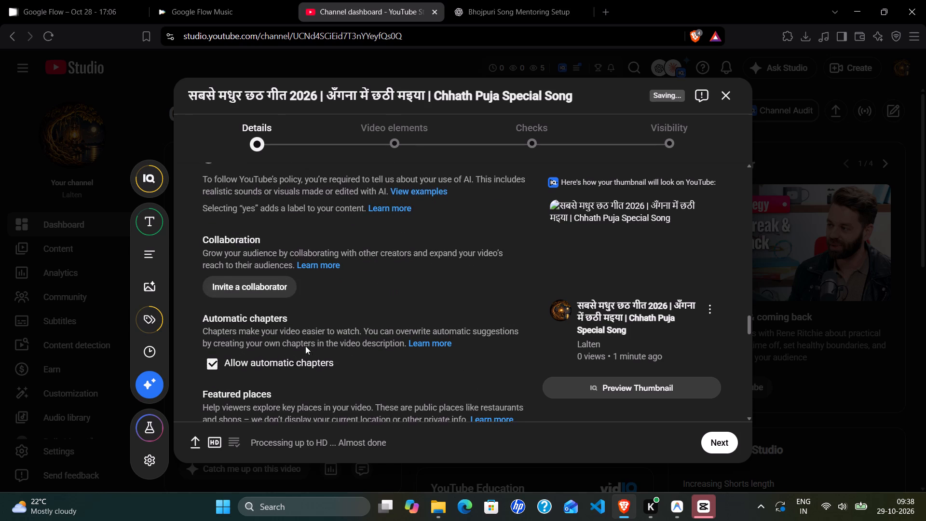
scroll(305, 346, "down", 4)
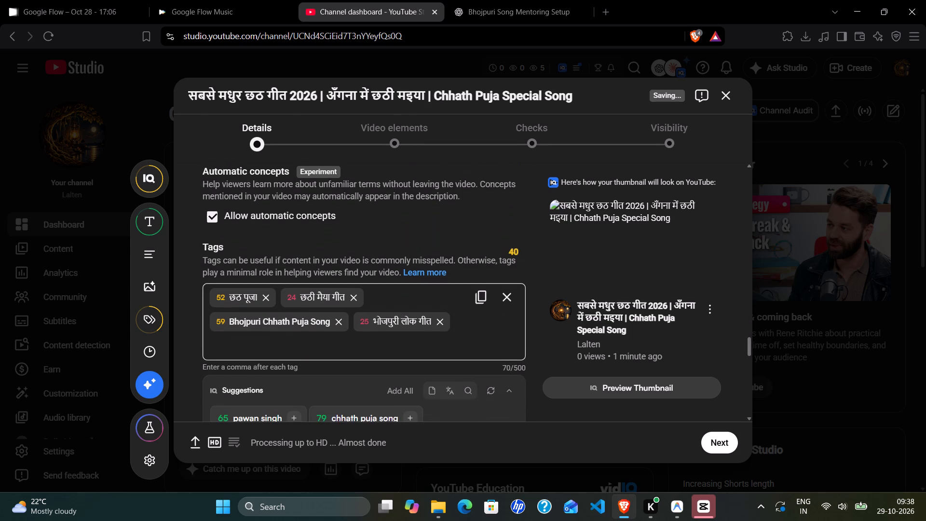
scroll(305, 346, "down", 1)
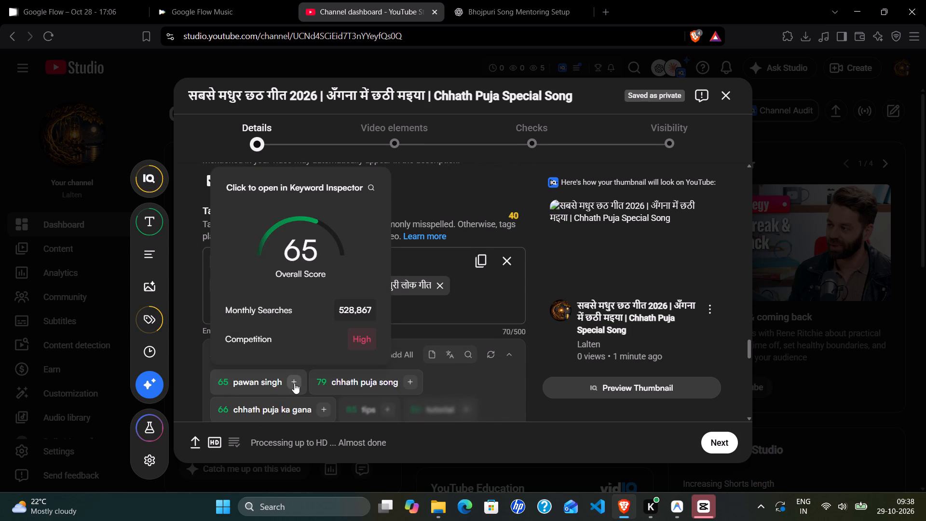
left_click(294, 383)
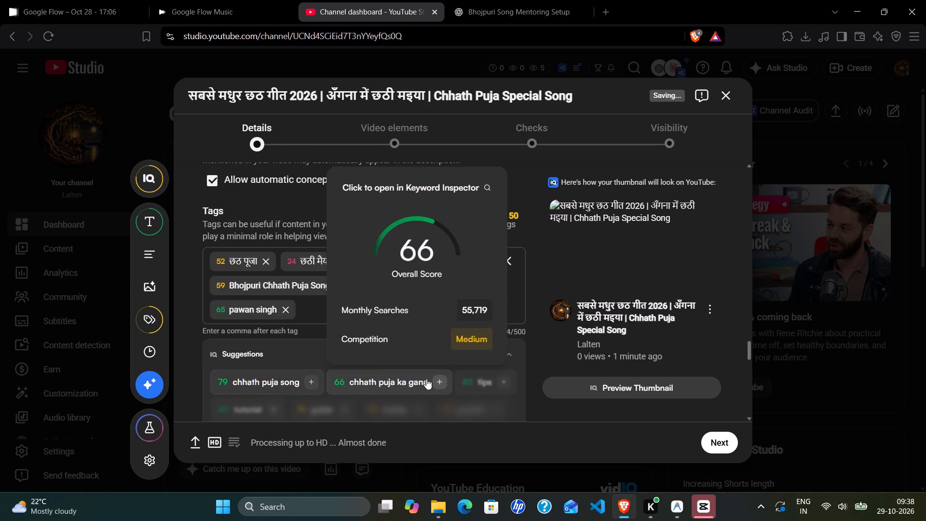
left_click(438, 380)
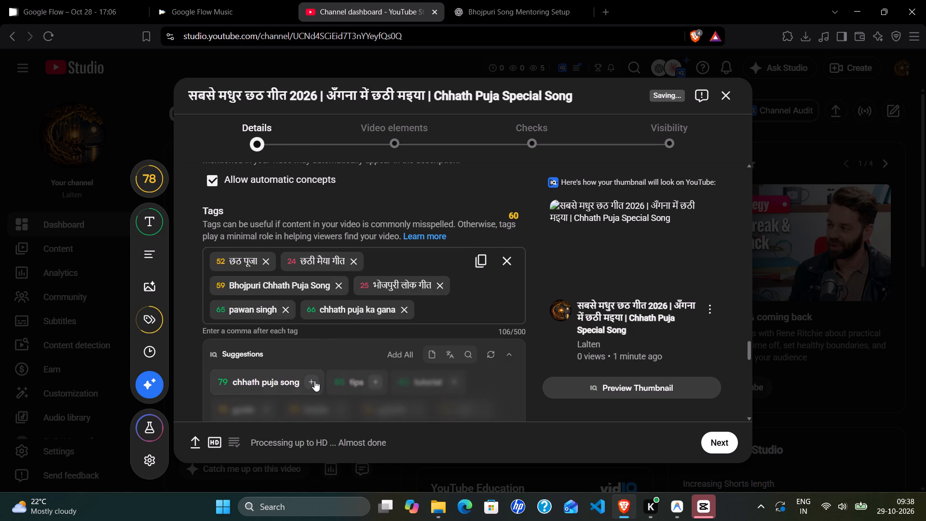
left_click(313, 381)
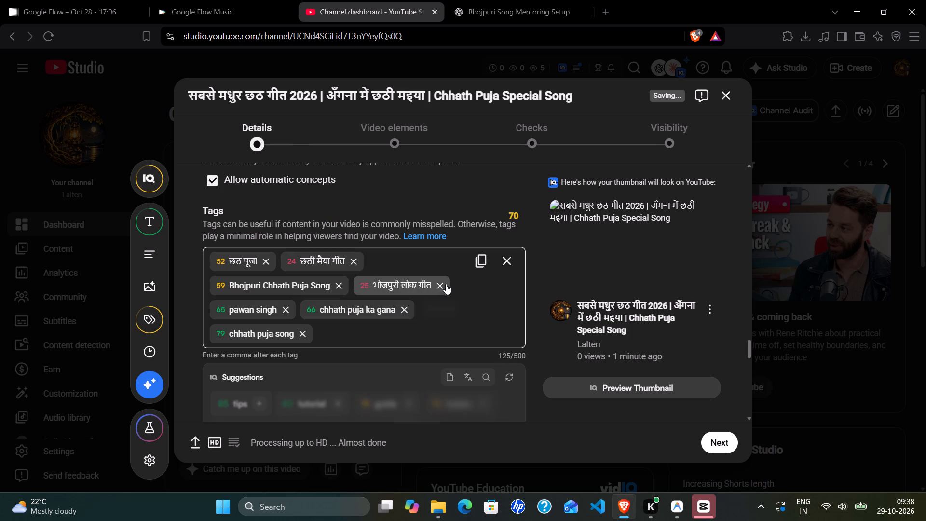
Remove the tags "भोजपुरी लोक गीत" and "छठी मैया गीत" from the video.
left_click(445, 284)
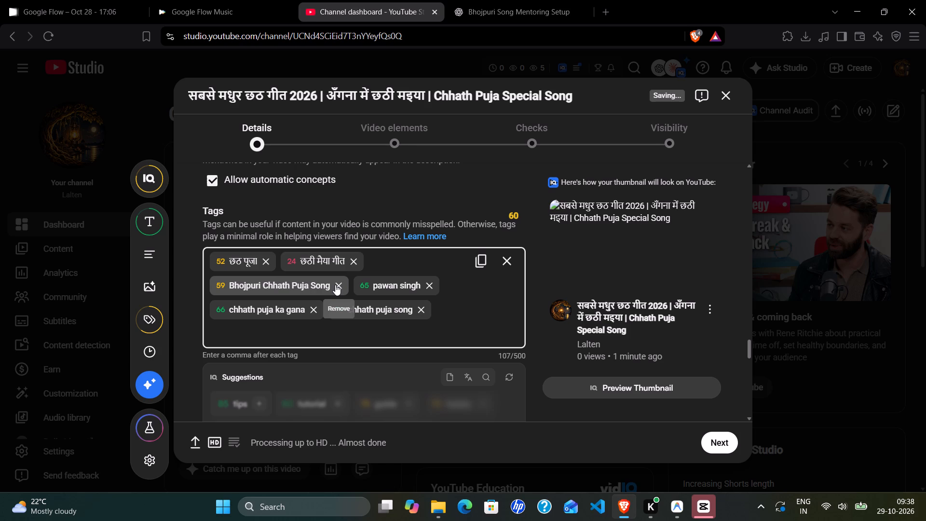
left_click(354, 263)
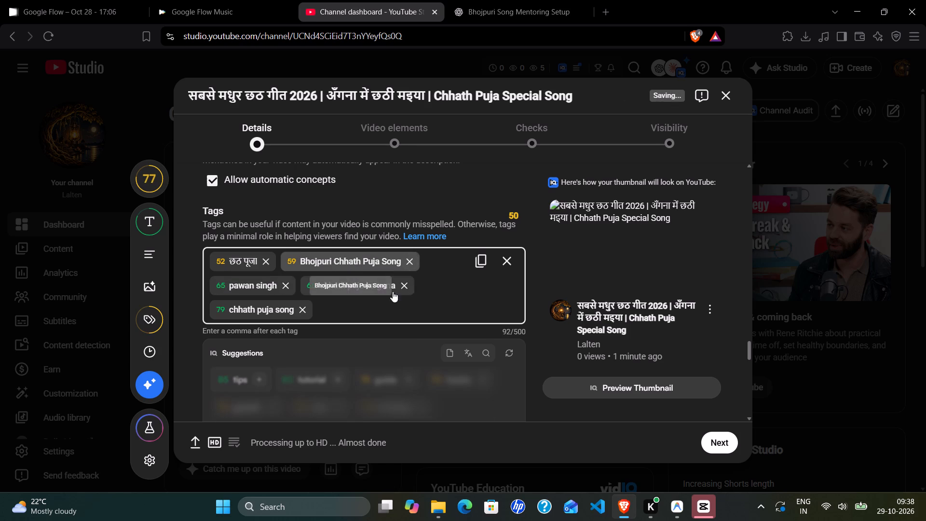
Review the remaining video details, from language, license and Shorts remixing through category and comments, and return to the thumbnail options.
scroll(451, 312, "down", 4)
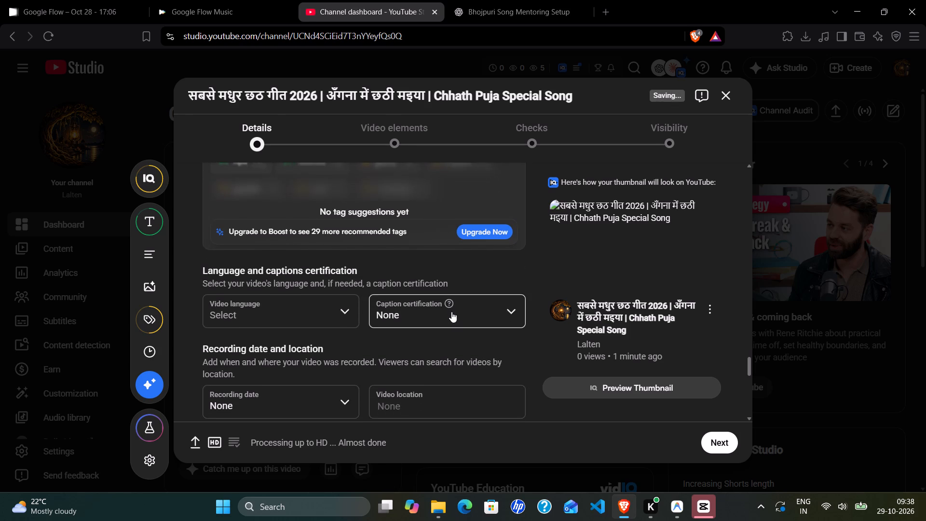
scroll(451, 312, "down", 3)
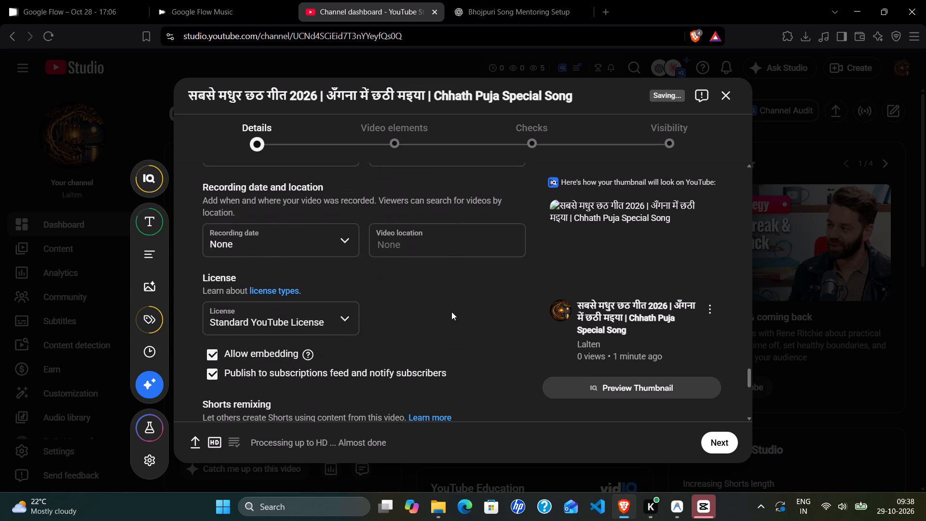
scroll(411, 305, "down", 1)
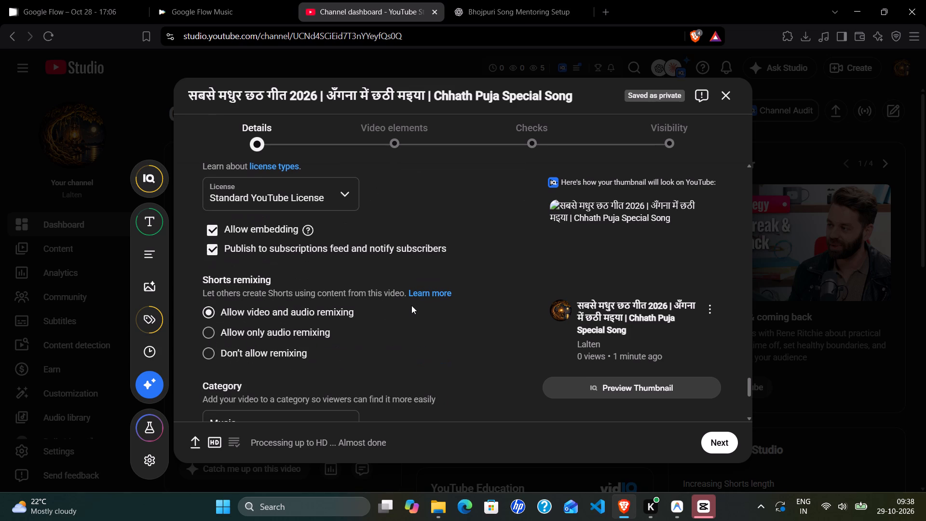
scroll(411, 305, "down", 5)
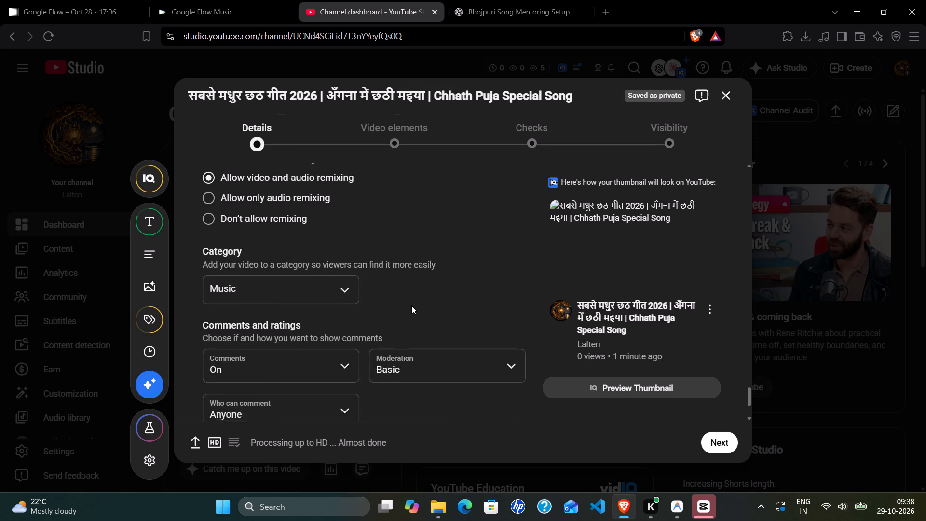
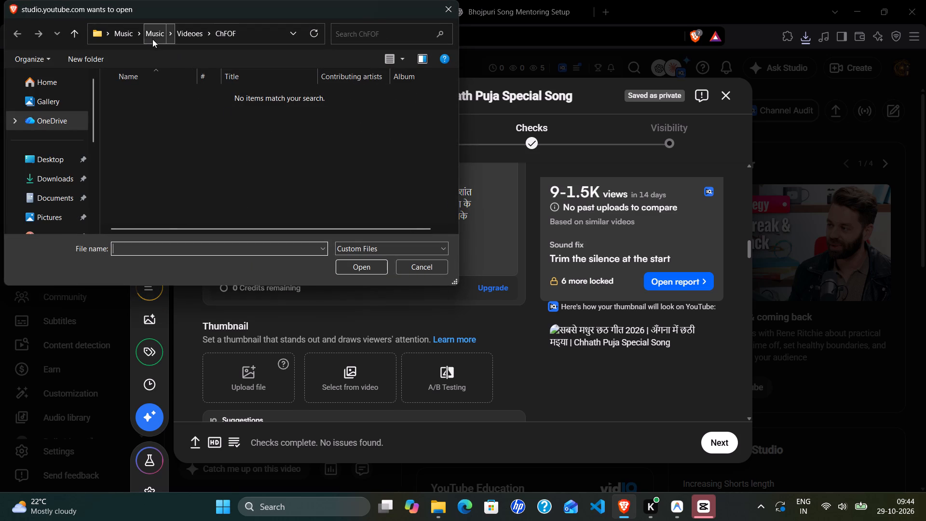
left_click(151, 38)
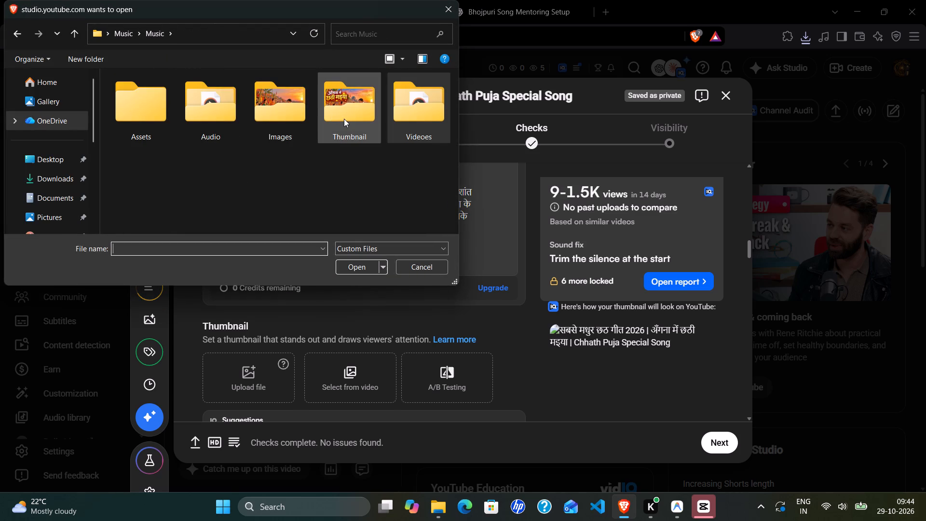
double_click(344, 119)
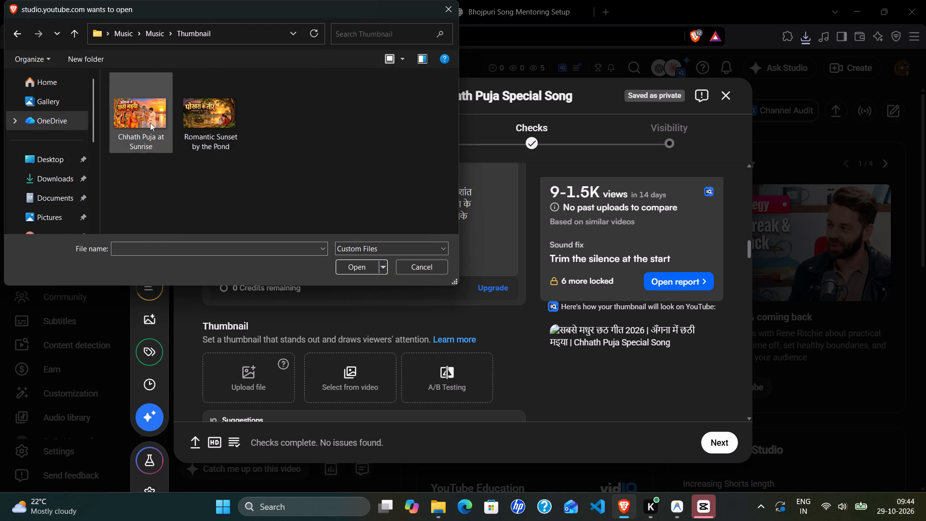
double_click(150, 123)
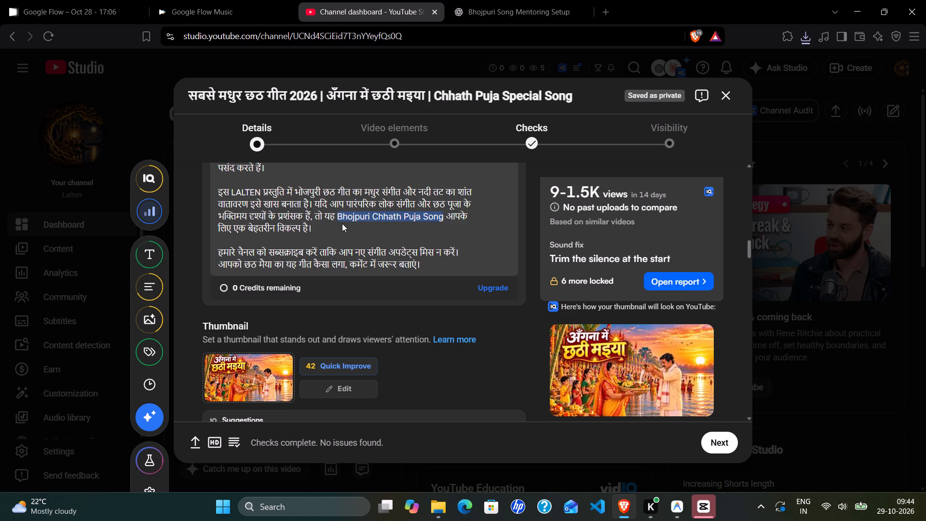
Start vidIQ's Quick Improve on the uploaded thumbnail.
scroll(409, 329, "down", 2)
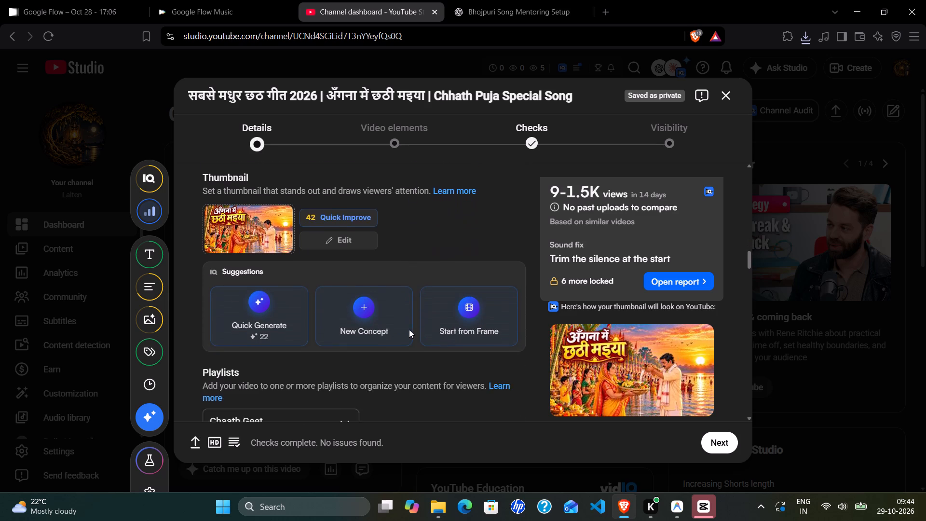
scroll(409, 329, "down", 1)
scroll(409, 329, "up", 3)
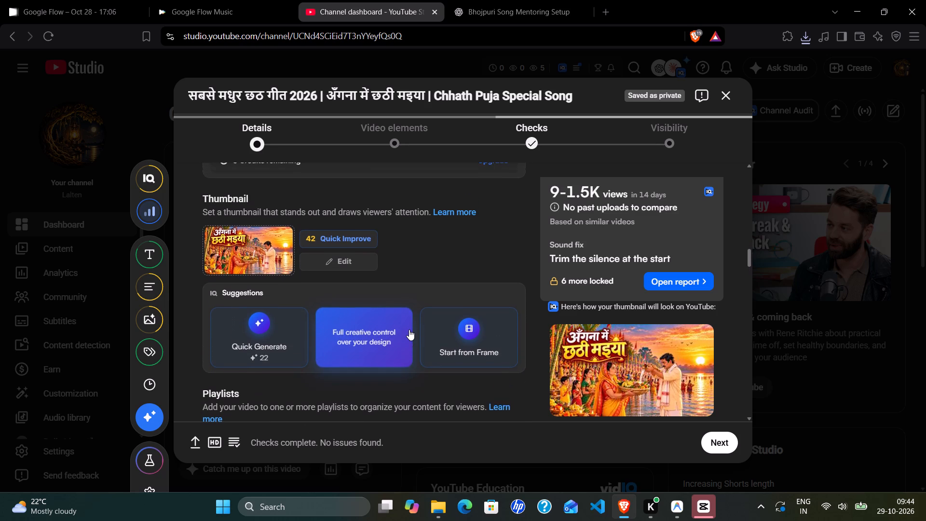
scroll(409, 329, "up", 1)
left_click(360, 243)
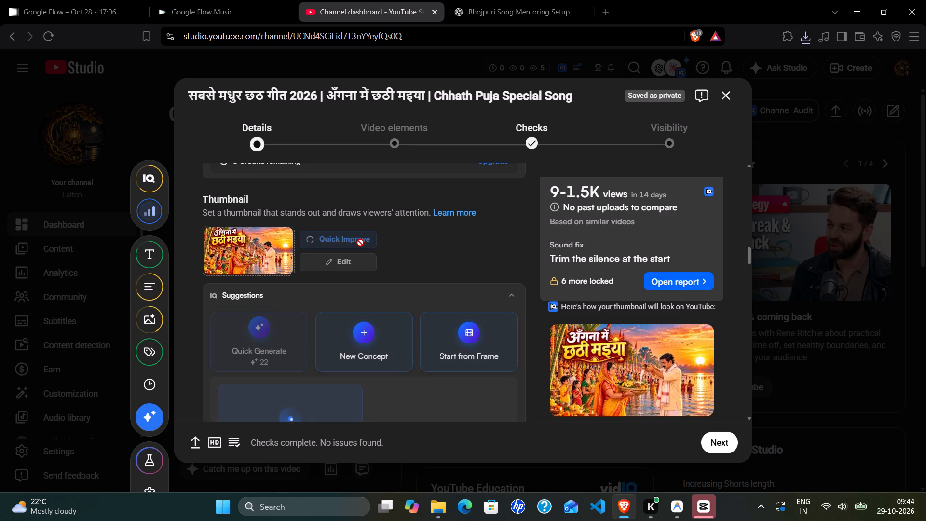
scroll(418, 262, "down", 1)
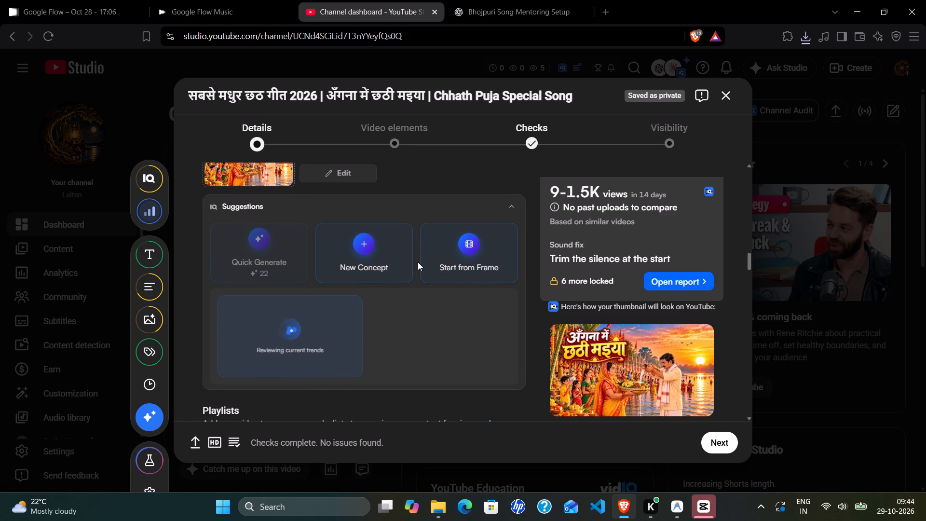
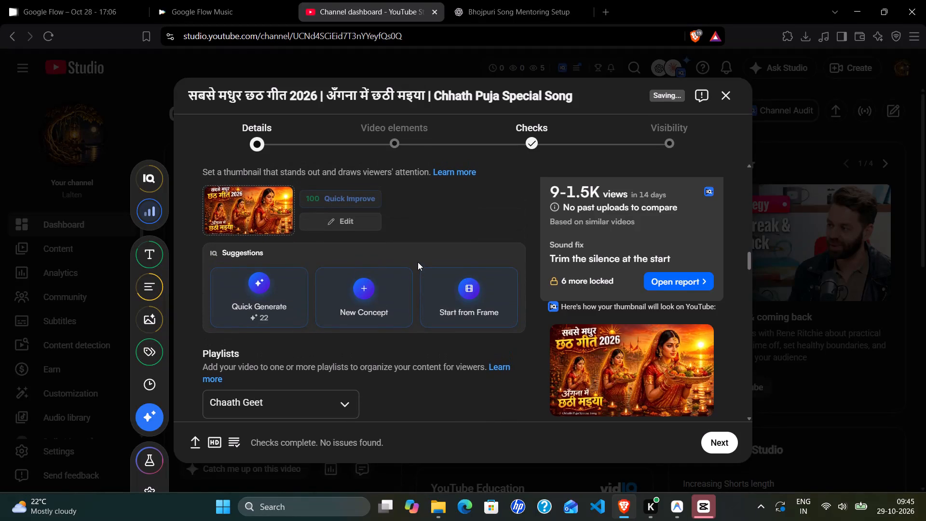
In the video elements stage, add an end screen from the 1 video, 1 subscribe template with both elements low in the frame.
scroll(418, 262, "up", 1)
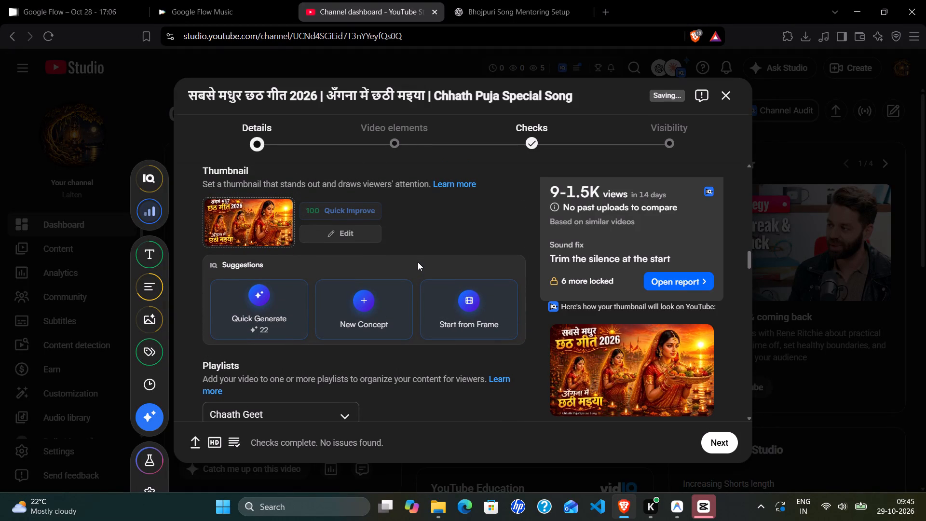
scroll(418, 262, "up", 1)
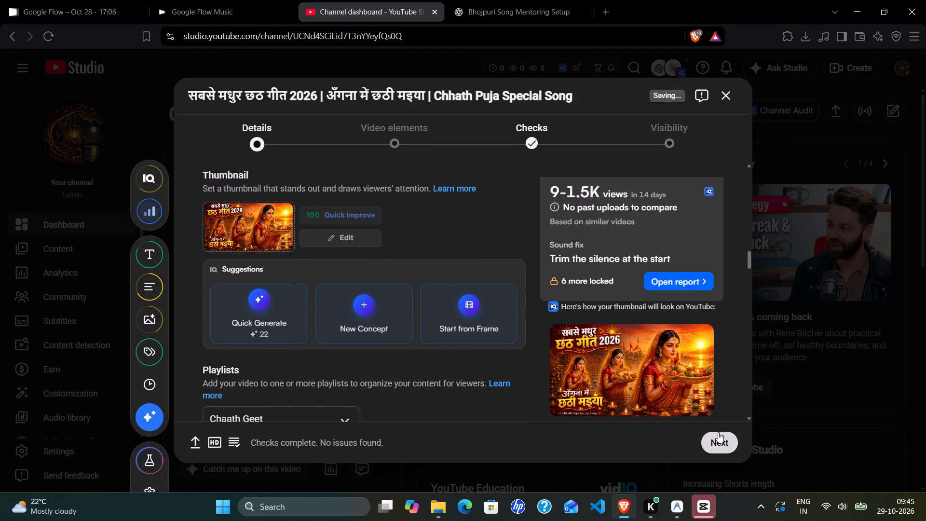
scroll(698, 323, "up", 2)
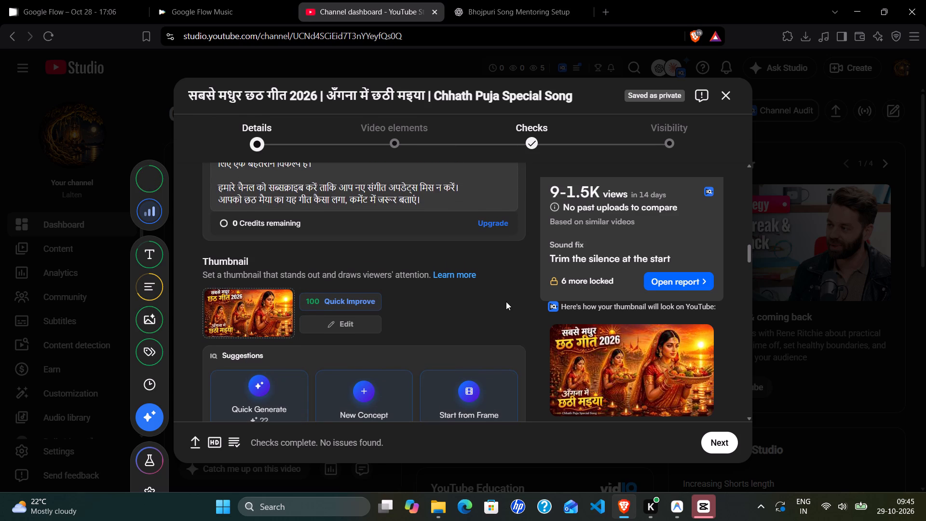
scroll(506, 302, "up", 12)
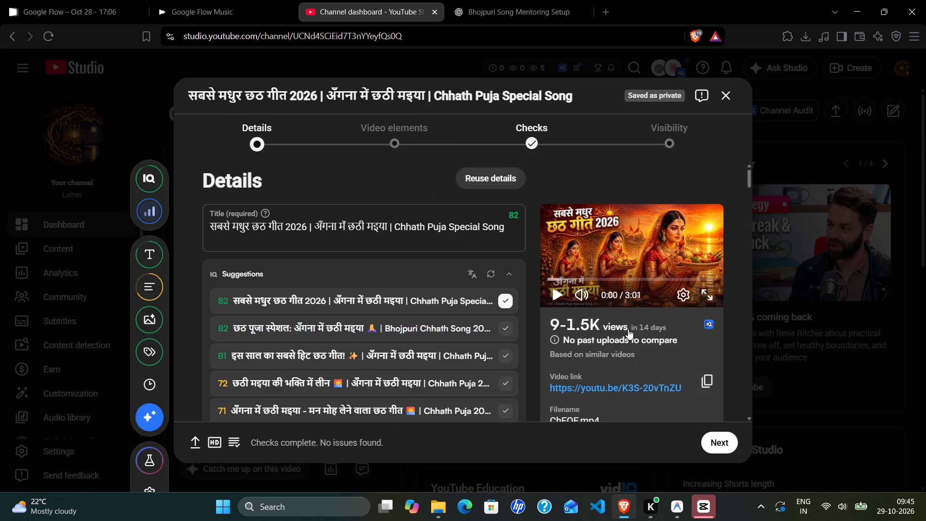
left_click(405, 135)
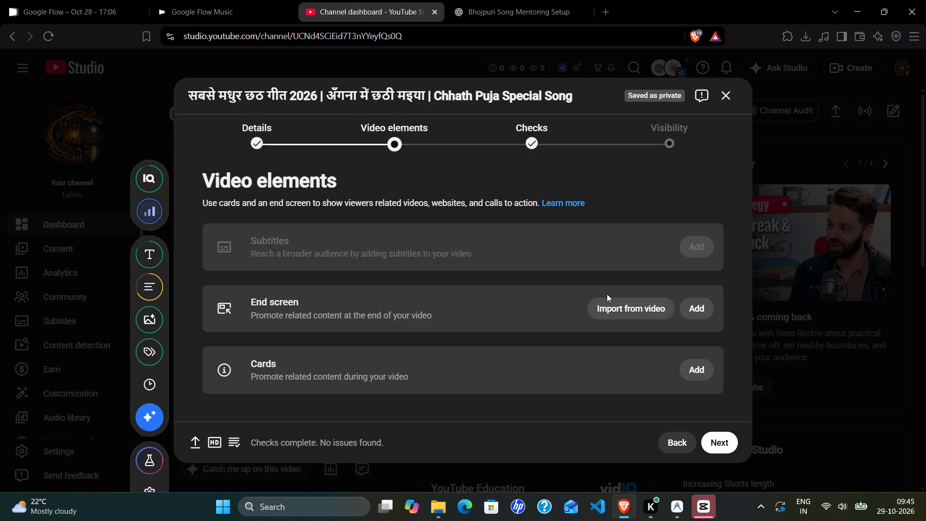
left_click(646, 310)
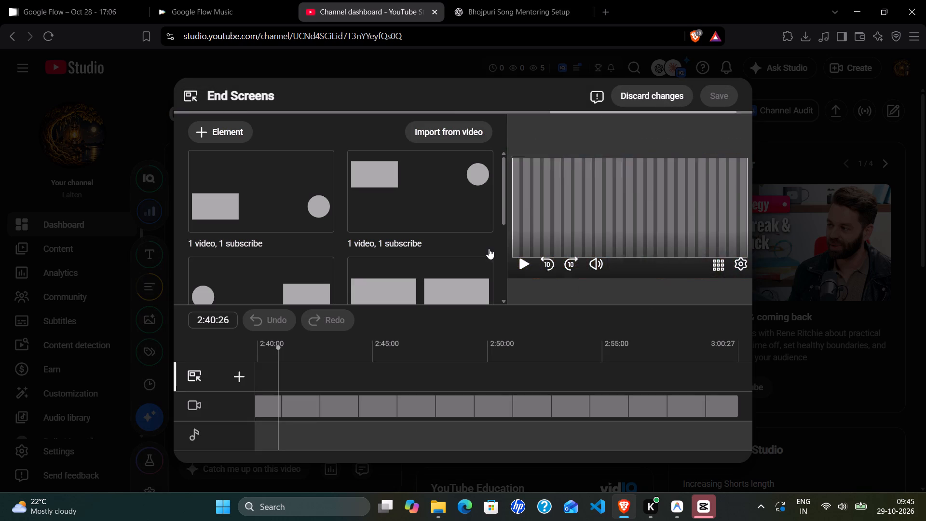
left_click(313, 197)
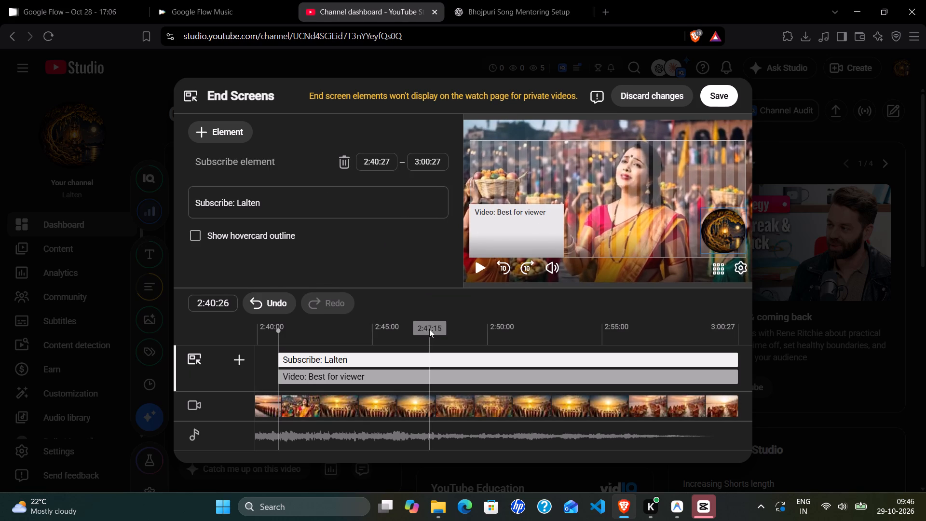
scroll(429, 329, "left", 3)
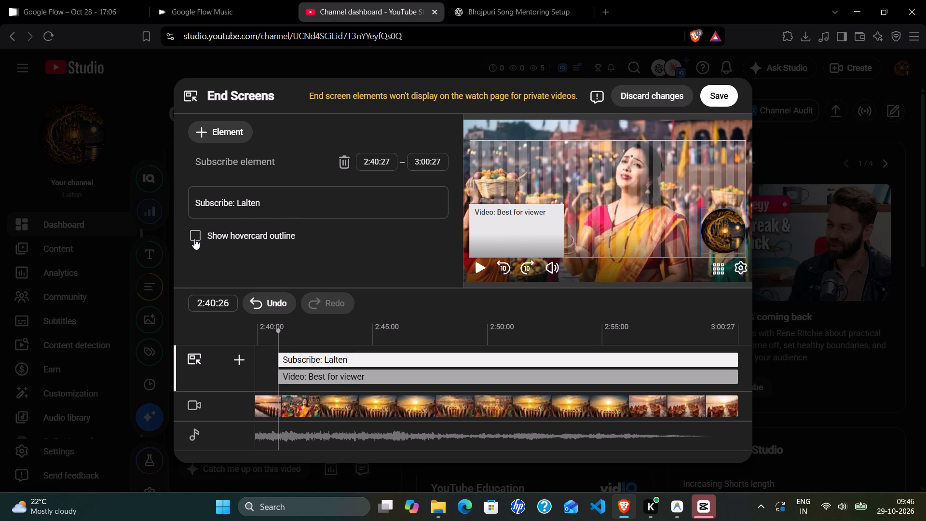
scroll(300, 235, "down", 2)
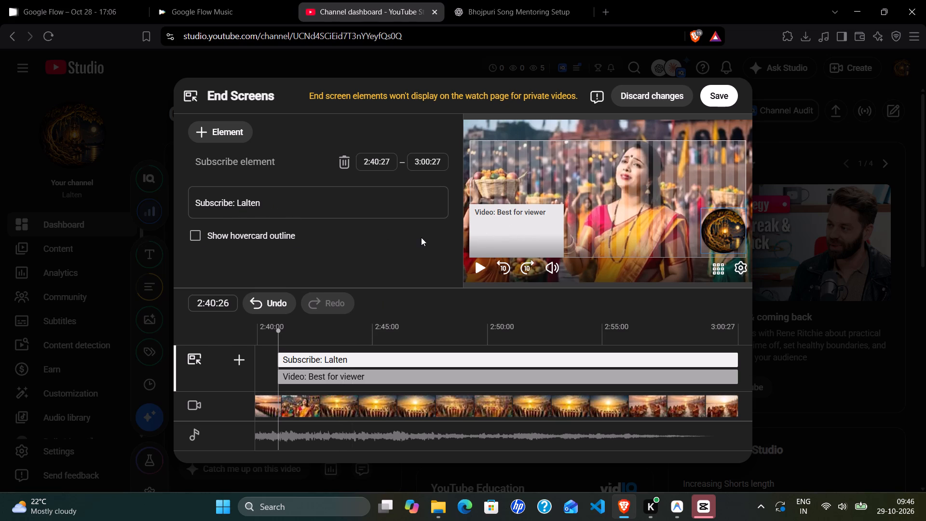
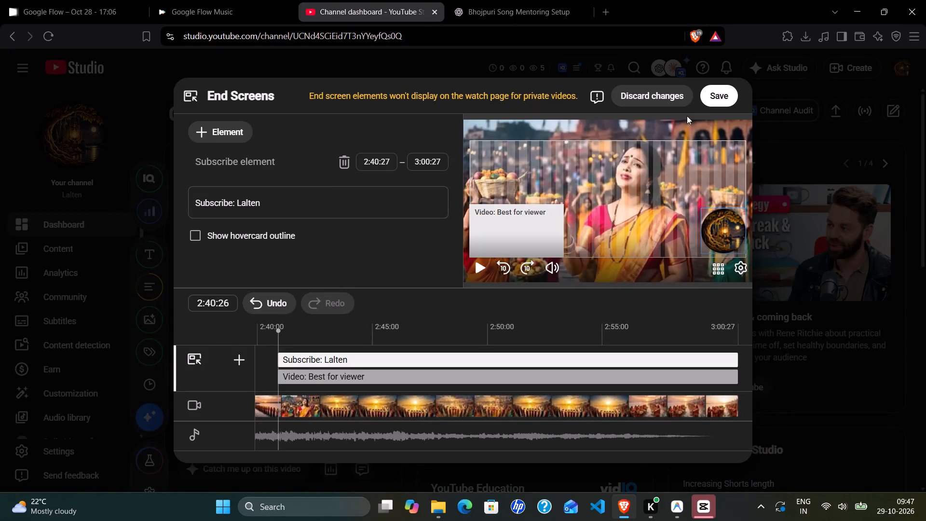
Save the end screen with its video and subscribe elements.
left_click(718, 100)
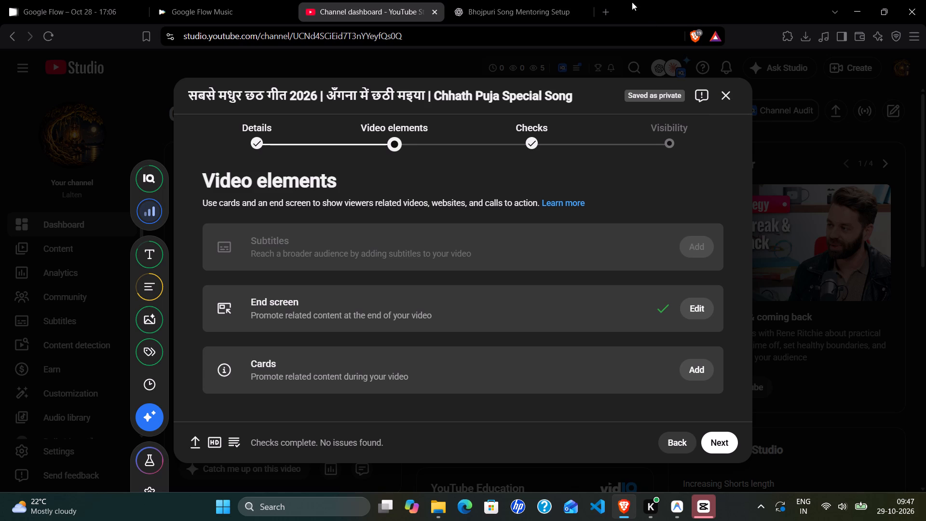
Go through the checks stage to the visibility stage, set the video to Public and review the remaining publishing options.
left_click(561, 137)
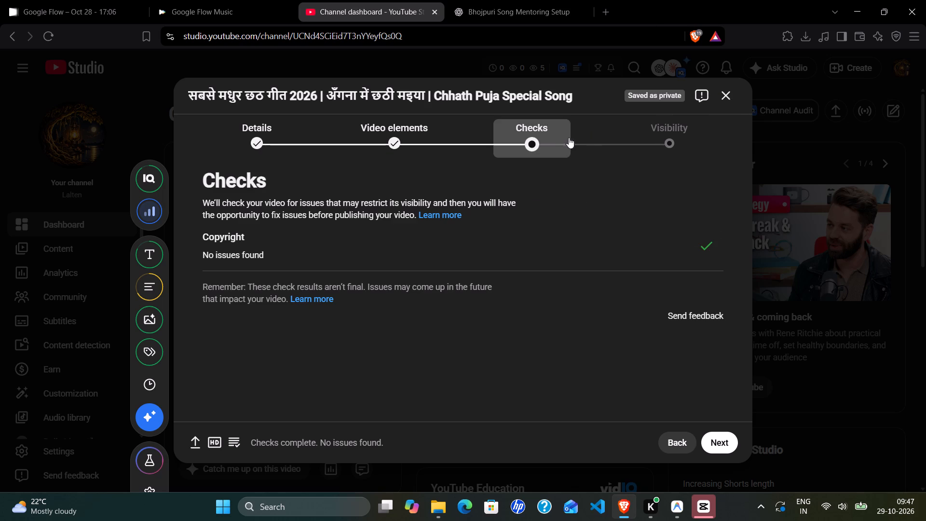
left_click(663, 141)
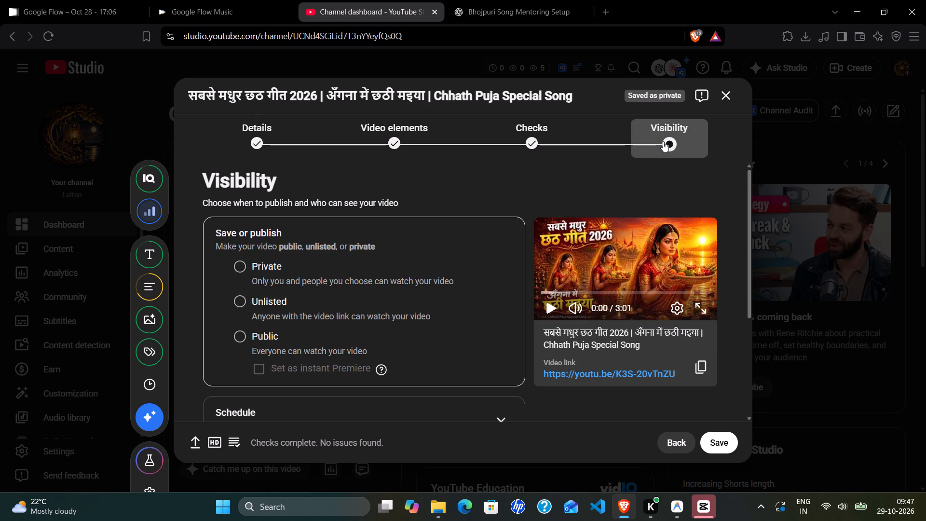
left_click(243, 335)
scroll(367, 335, "down", 5)
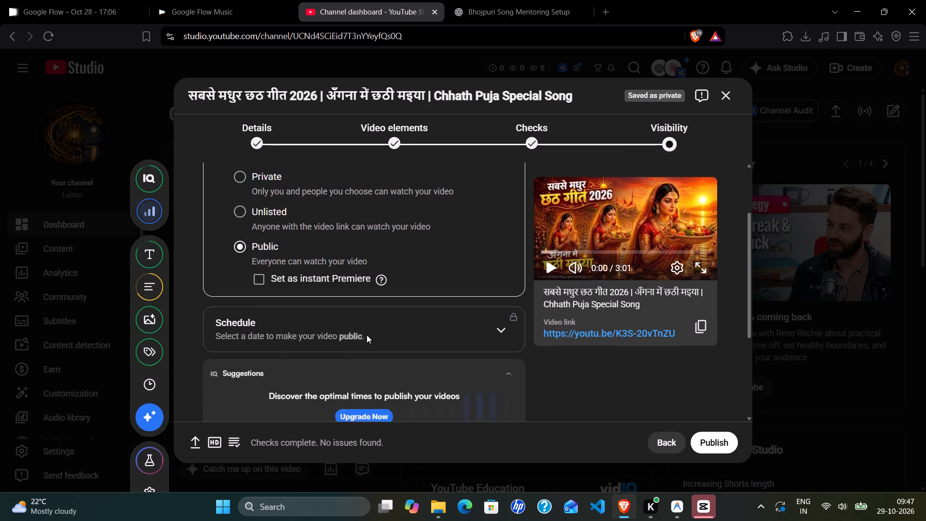
scroll(367, 335, "down", 2)
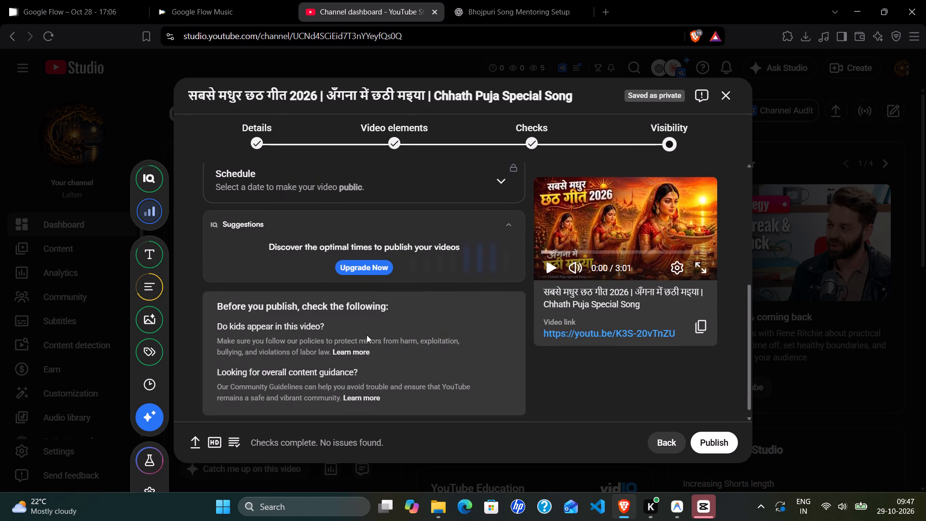
Copy the Chhath Puja song's video link from the visibility stage and publish the video.
scroll(367, 335, "down", 1)
scroll(460, 314, "down", 2)
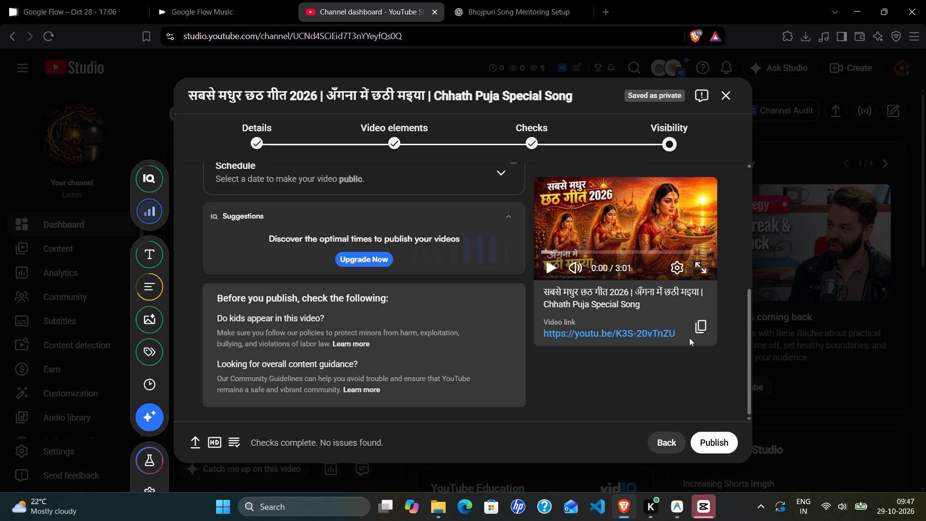
left_click(703, 333)
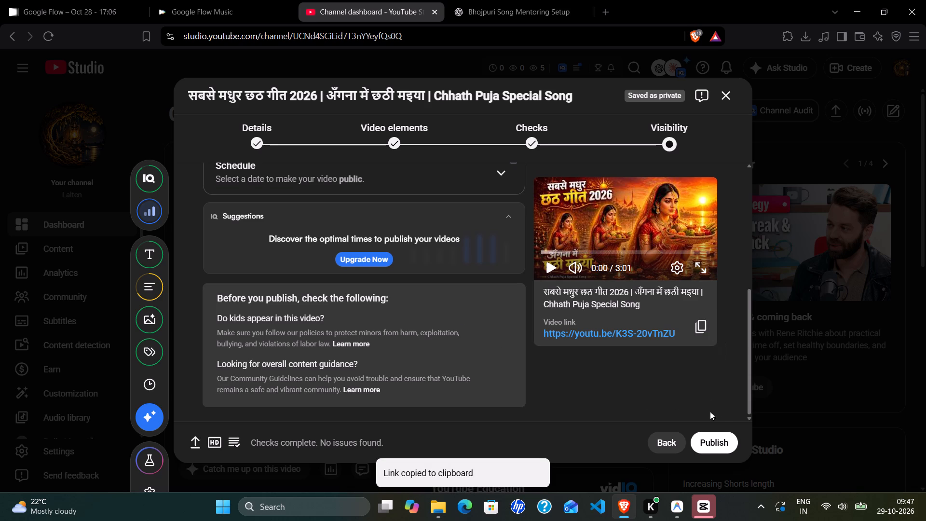
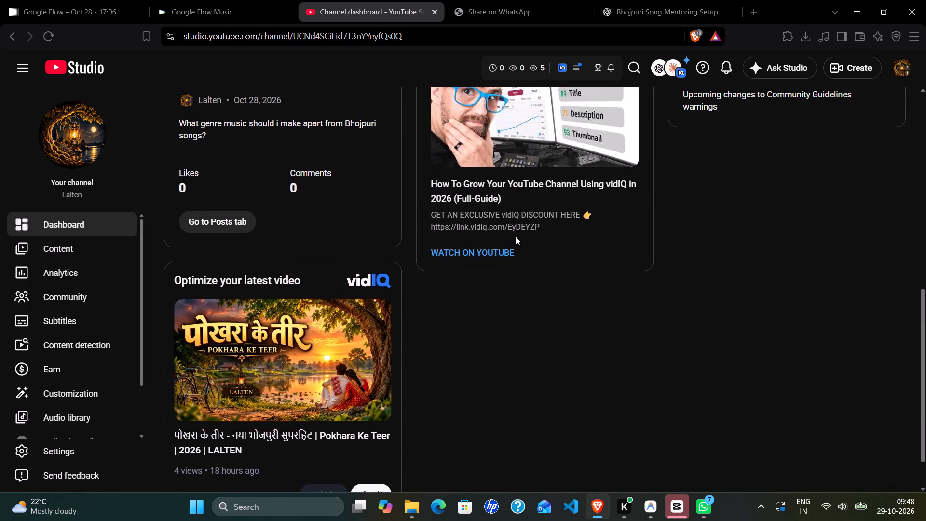
Open the comments of the newly published Chhath song video from the channel's content list.
scroll(516, 236, "up", 3)
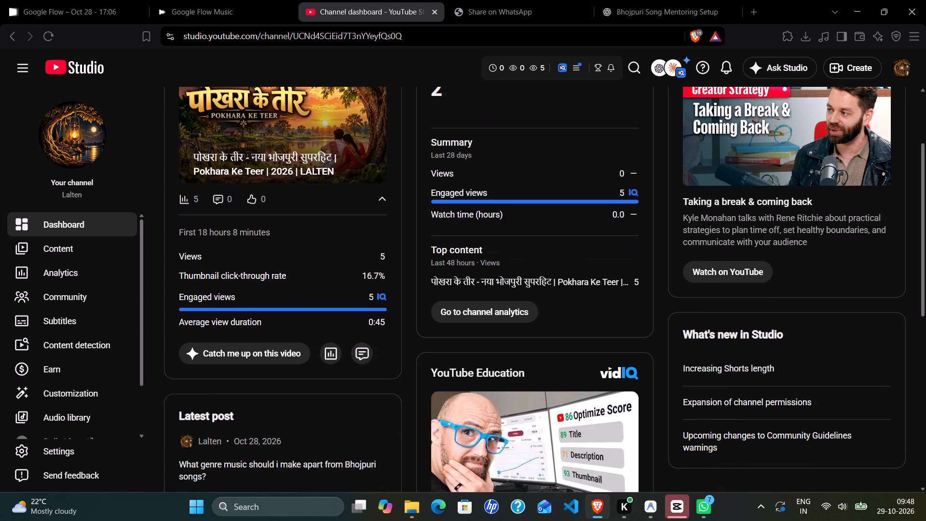
left_click(219, 200)
scroll(219, 200, "up", 1)
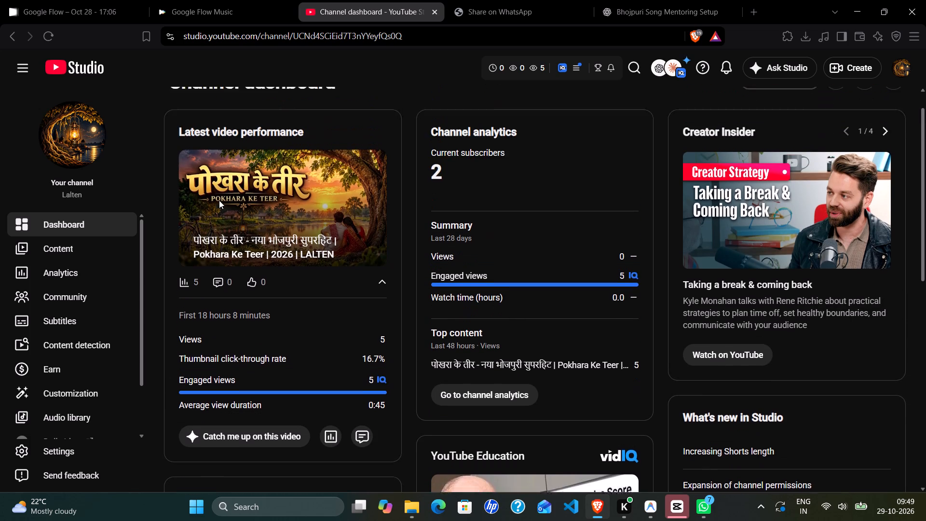
scroll(219, 200, "up", 4)
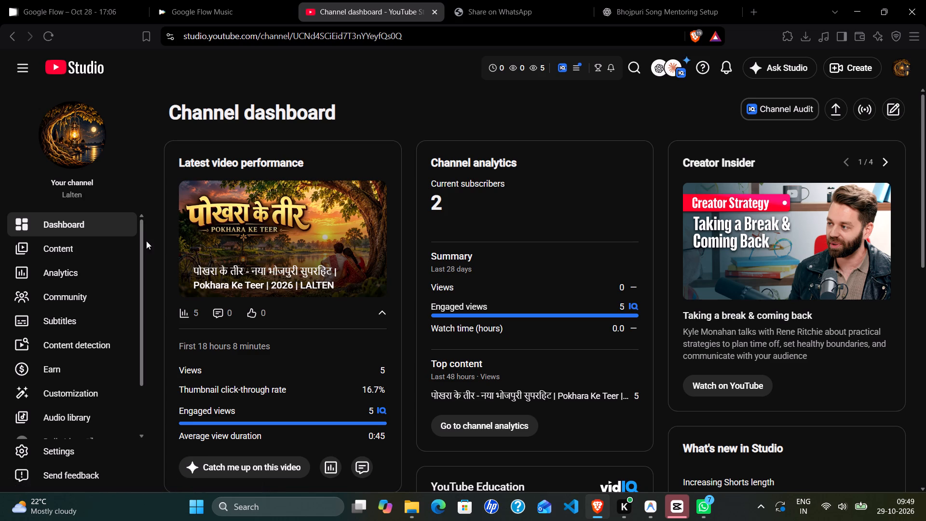
left_click(74, 253)
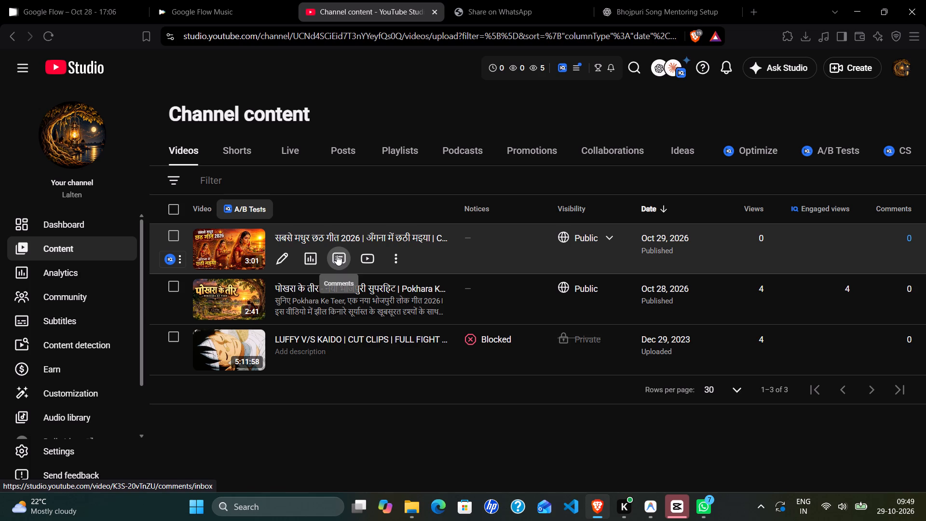
left_click(337, 255)
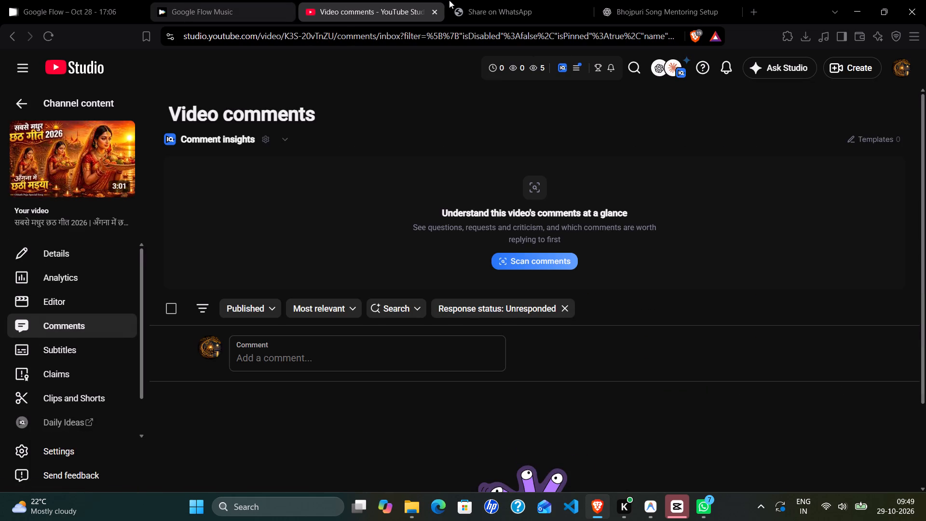
left_click(583, 14)
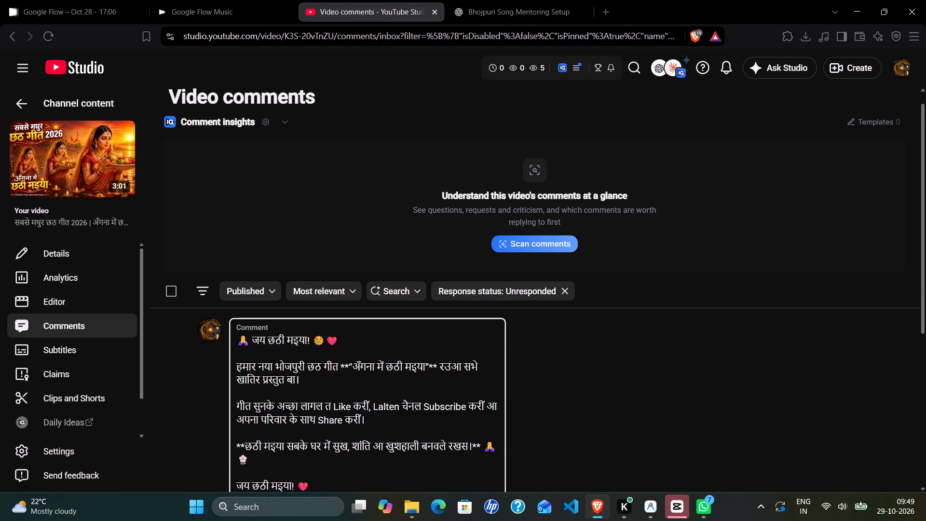
scroll(331, 355, "down", 1)
left_click(486, 437)
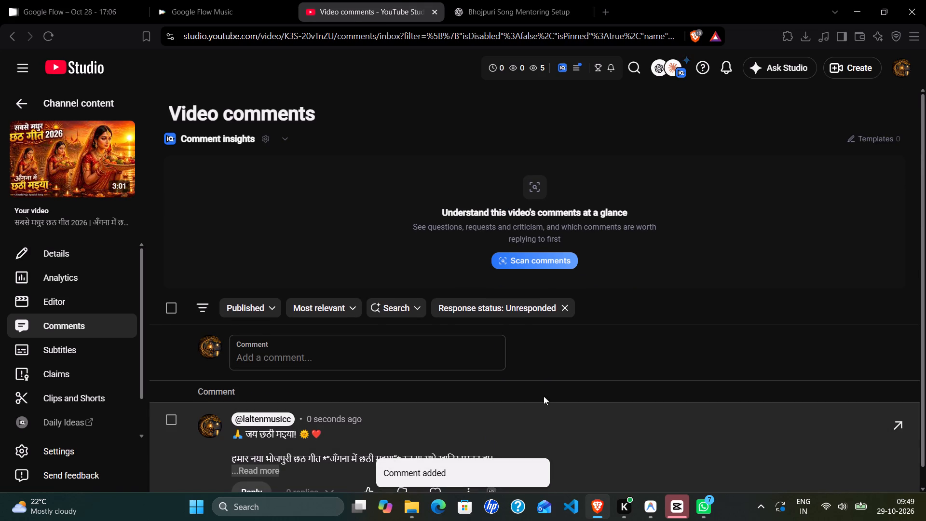
Give the newly posted channel comment a creator heart.
scroll(571, 385, "down", 2)
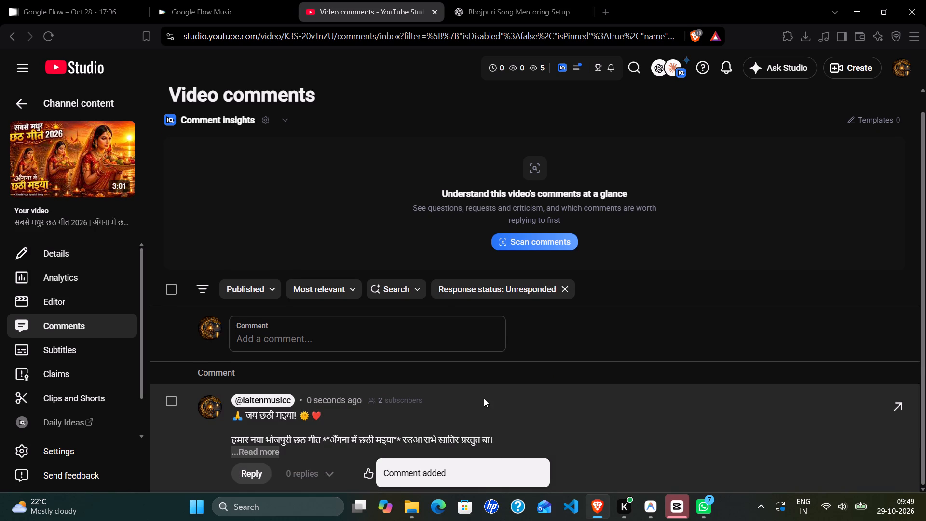
scroll(484, 398, "down", 1)
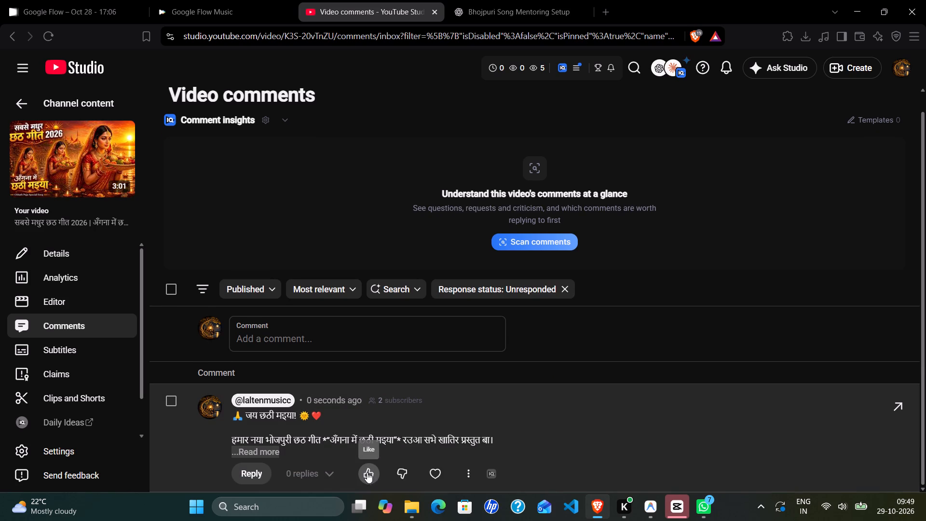
left_click(440, 482)
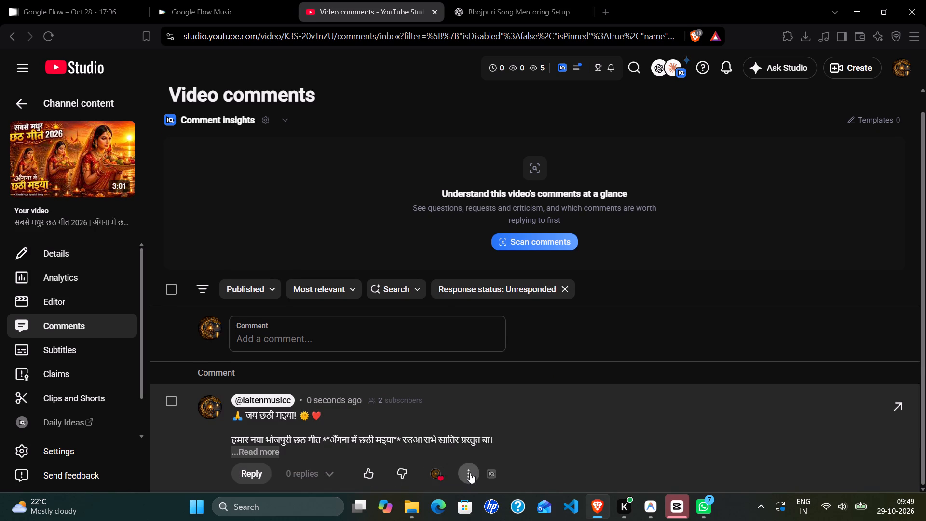
Pin the newly posted channel comment on the Chhath song video.
left_click(471, 472)
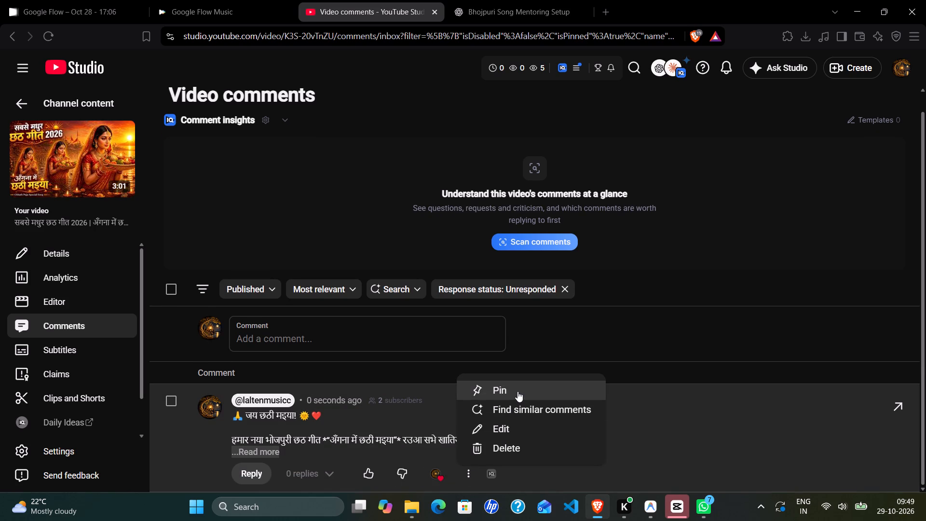
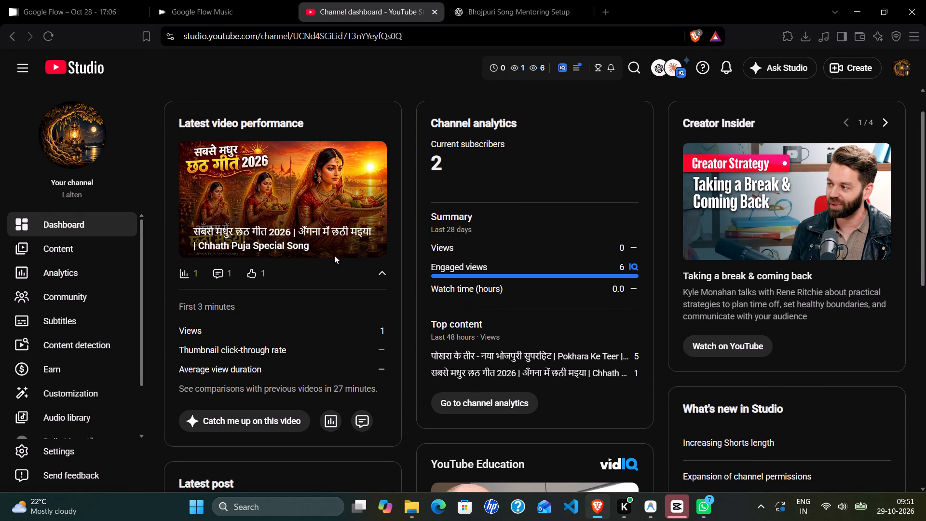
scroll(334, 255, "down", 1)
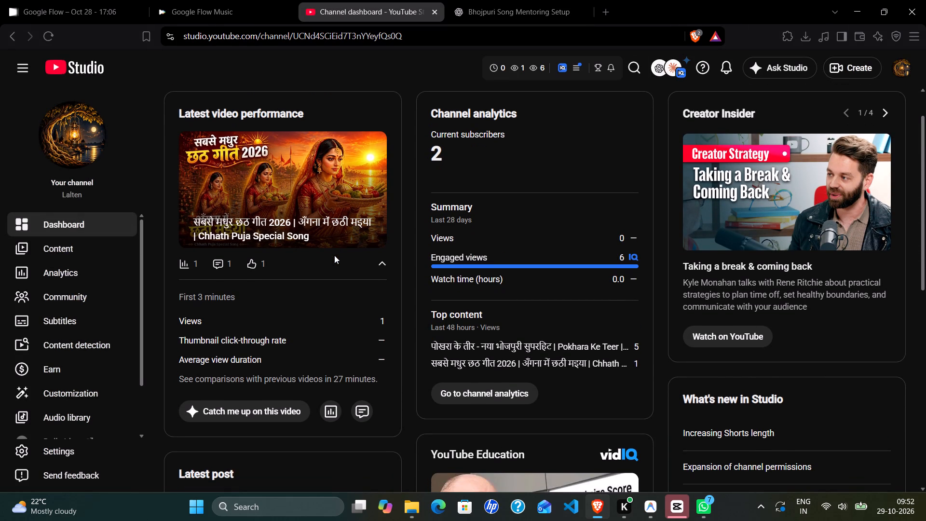
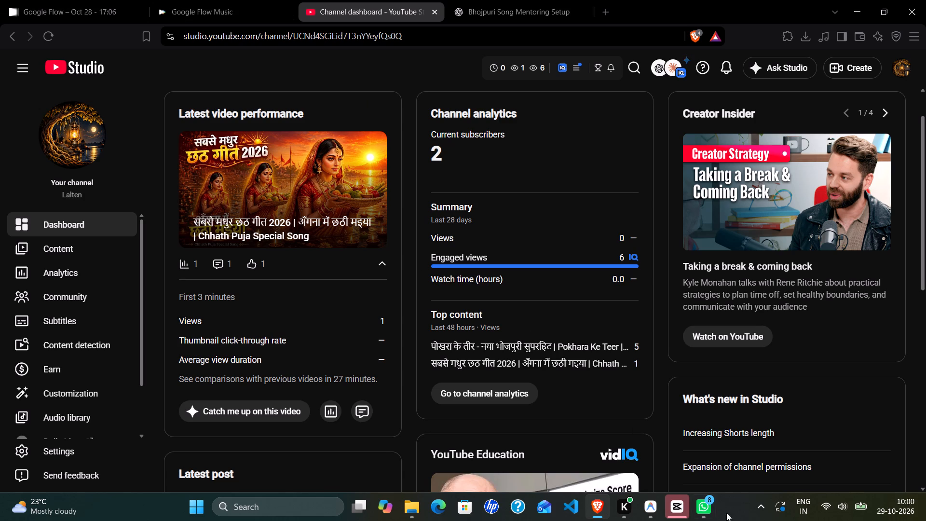
Close the CapCut window that is still open in the background.
left_click(725, 408)
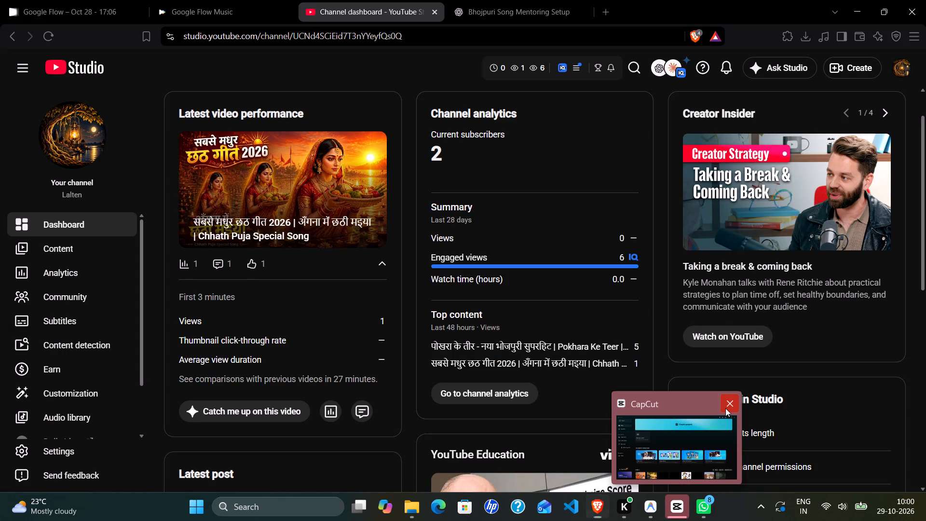